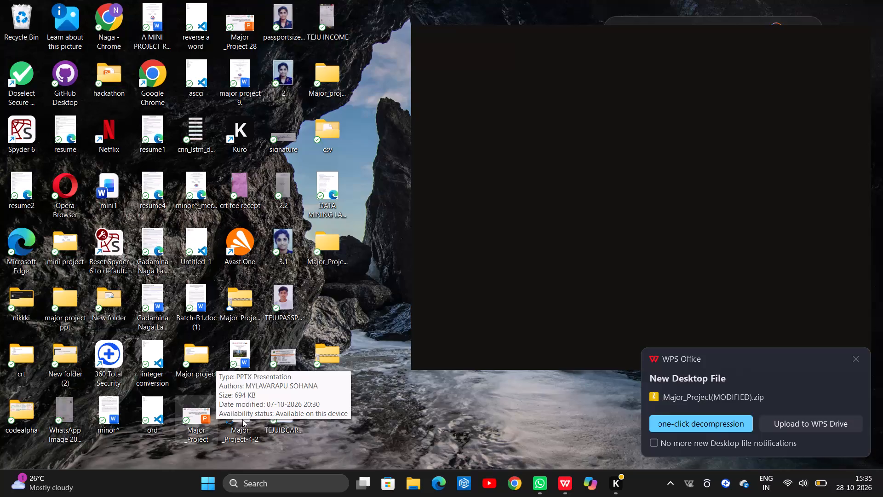
Open the Major _Project-4-2 presentation from the desktop in WPS Office.
double_click(242, 419)
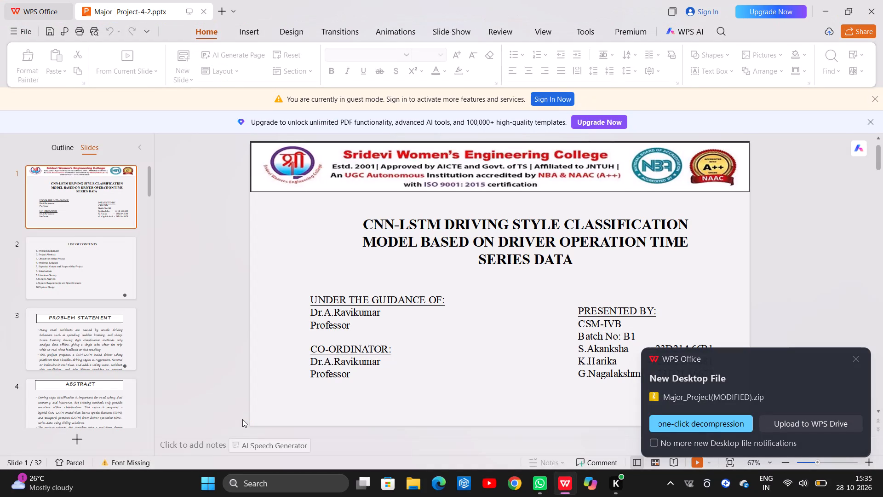
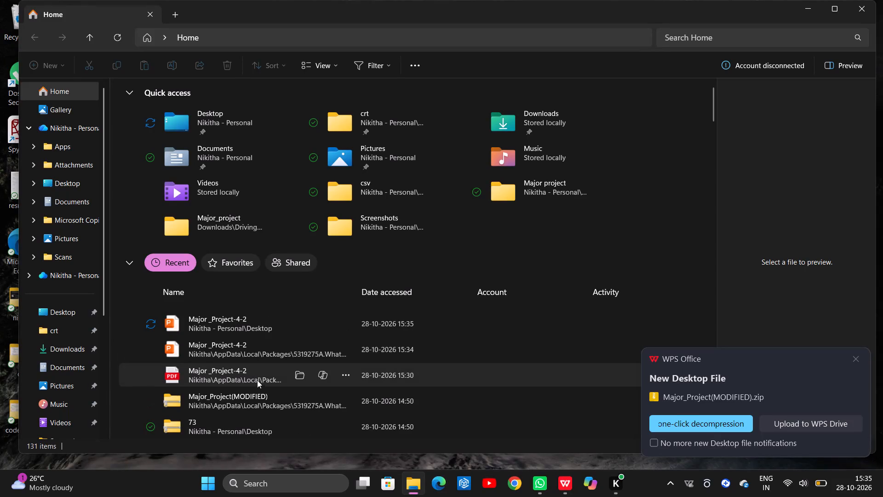
Open the desktop copy of the Major _Project-4-2 presentation from the recent files in PowerPoint.
right_click(259, 328)
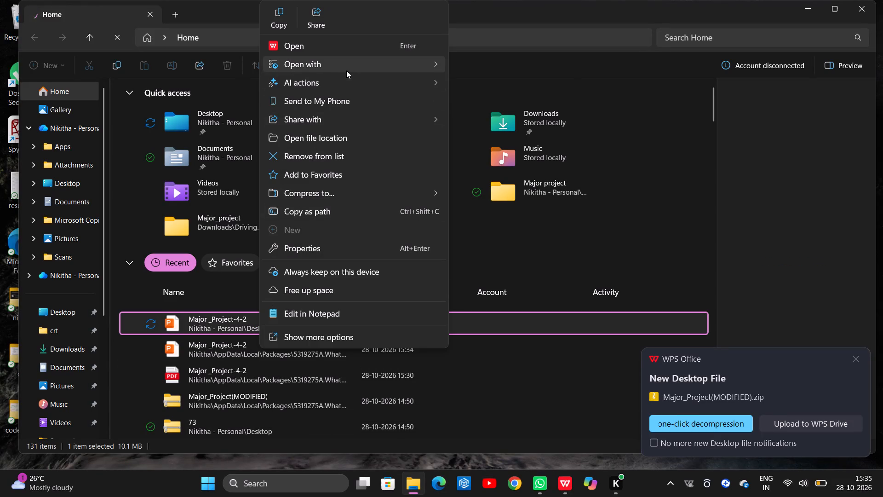
left_click(467, 62)
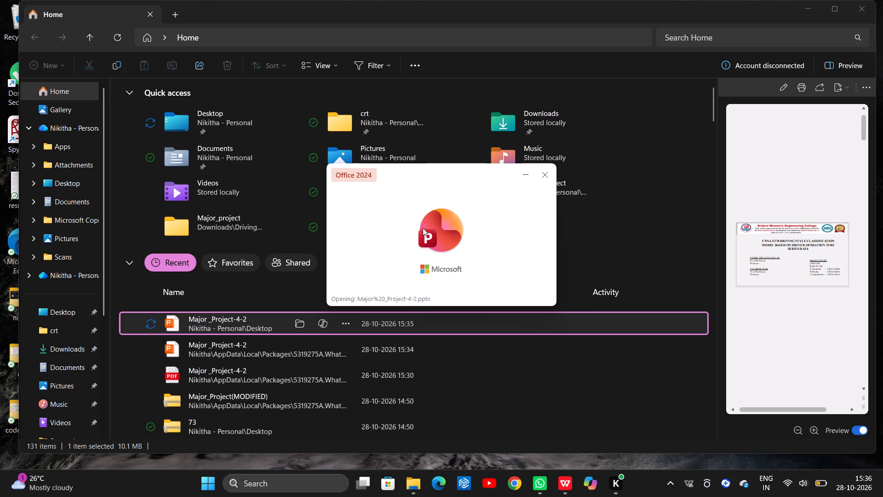
double_click(523, 240)
left_click_drag(523, 240, 540, 304)
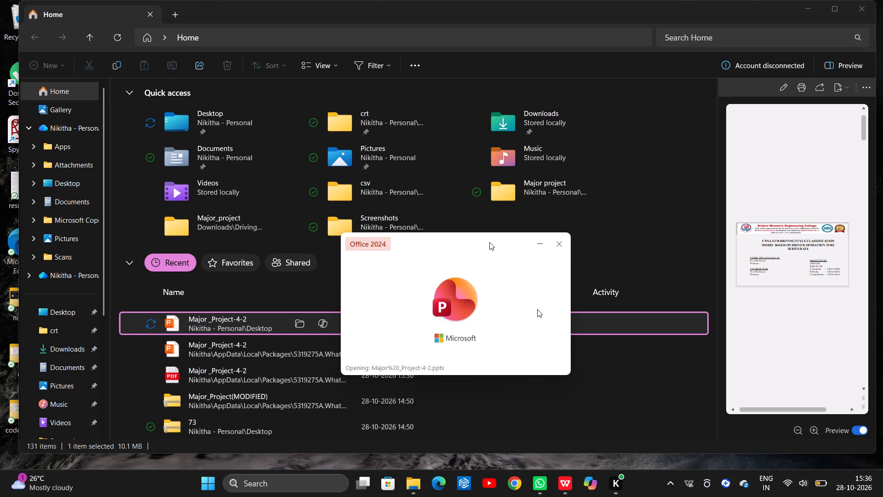
left_click_drag(489, 242, 491, 184)
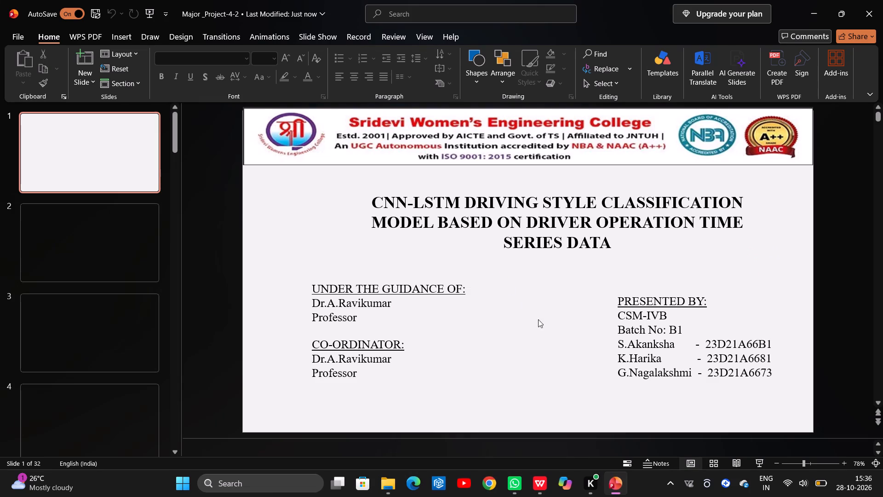
Look through all the slides from the title slide to the closing THANK YOU slide.
scroll(545, 312, "down", 1)
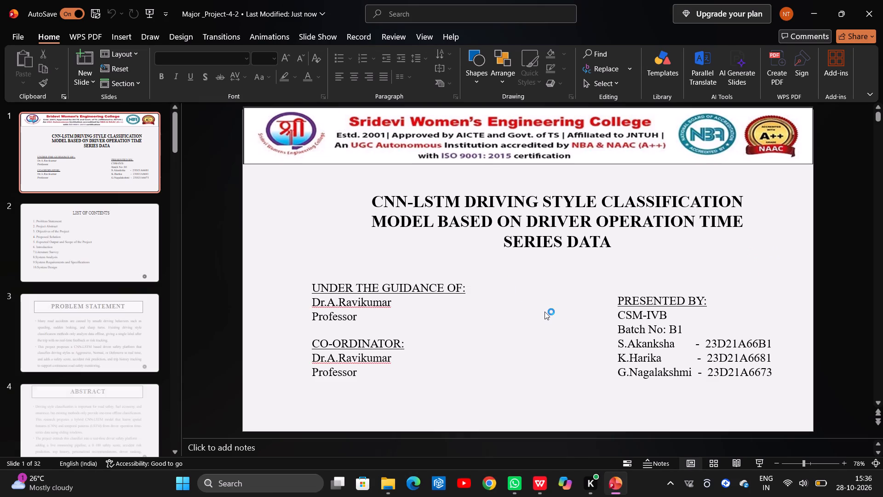
scroll(545, 312, "down", 1)
left_click(96, 236)
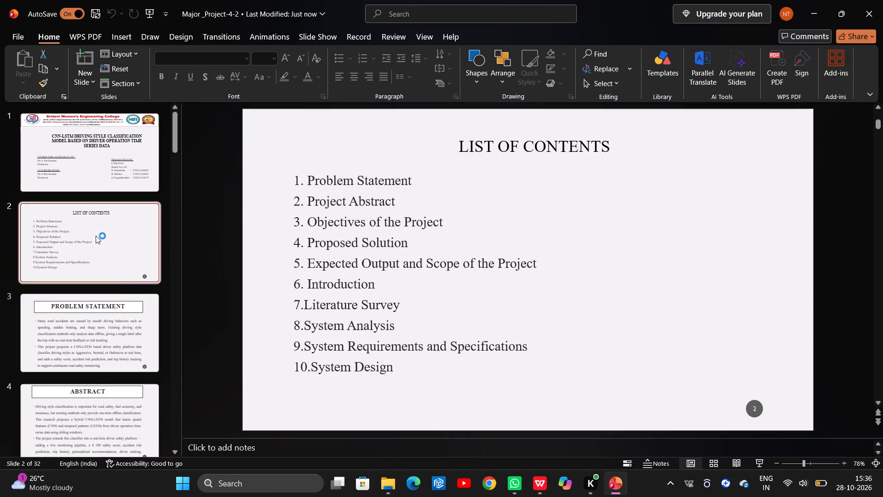
scroll(325, 308, "down", 3)
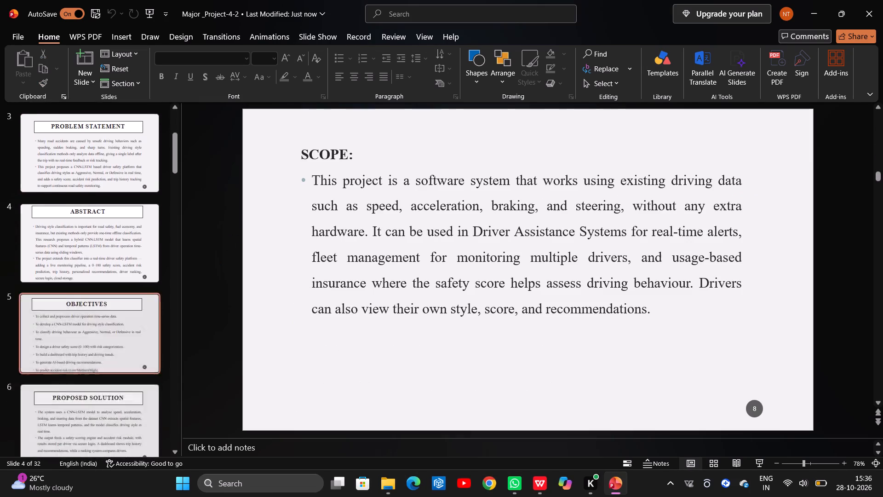
scroll(325, 308, "down", 9)
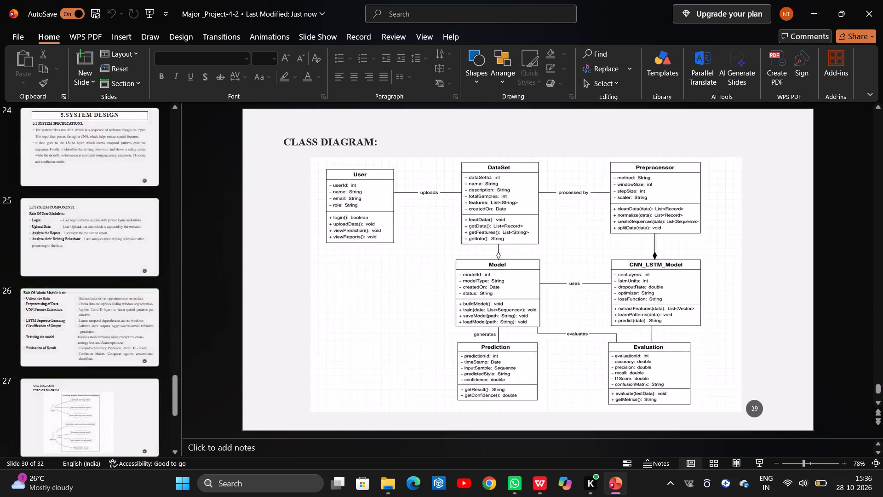
scroll(325, 308, "down", 3)
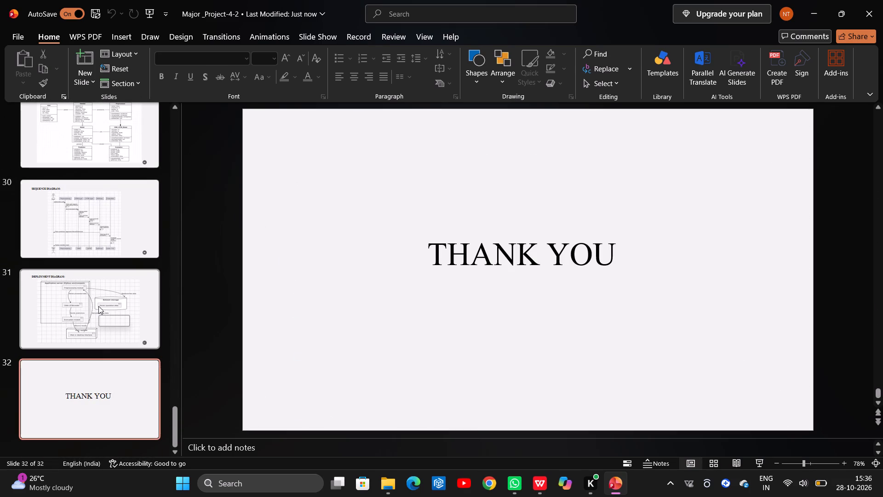
Return to the start of the deck and review the title slide and the LIST OF CONTENTS slide.
scroll(98, 306, "up", 20)
scroll(98, 306, "up", 20)
scroll(98, 306, "up", 20)
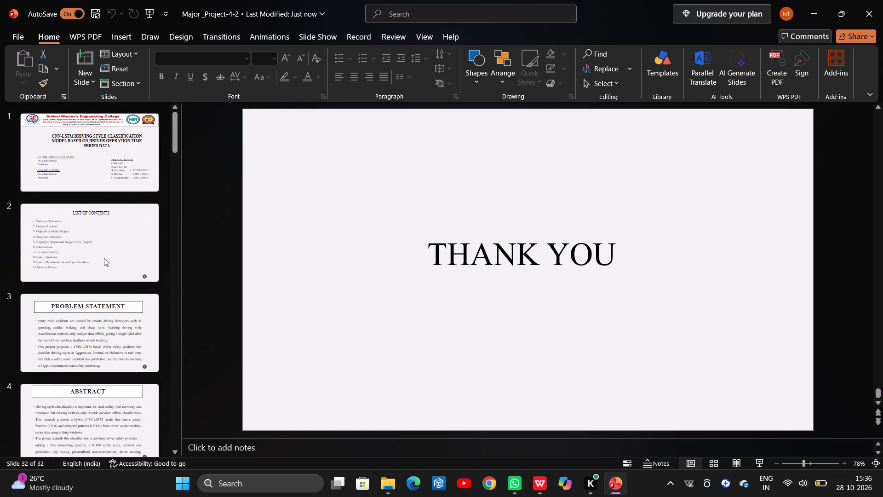
left_click(104, 258)
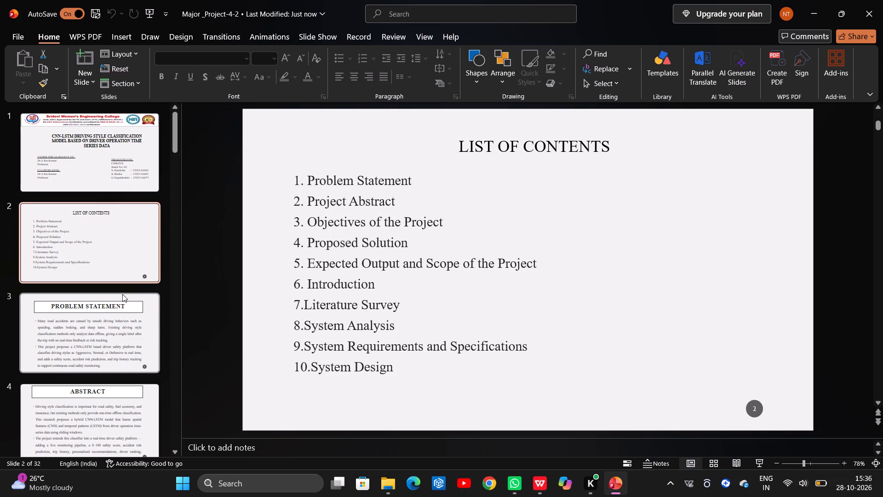
left_click(82, 140)
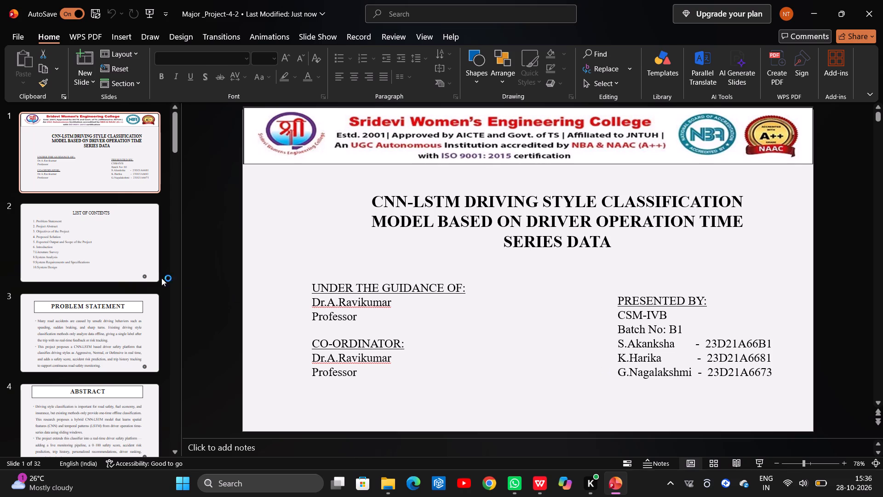
left_click(106, 240)
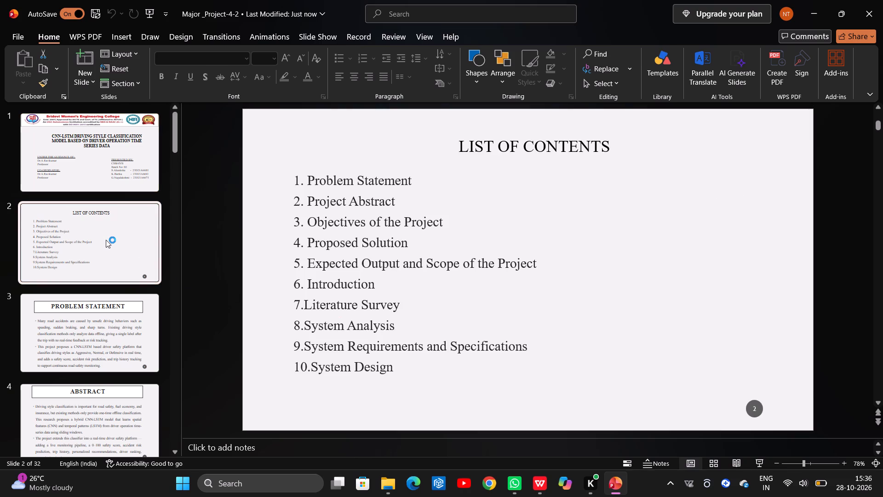
scroll(106, 240, "up", 1)
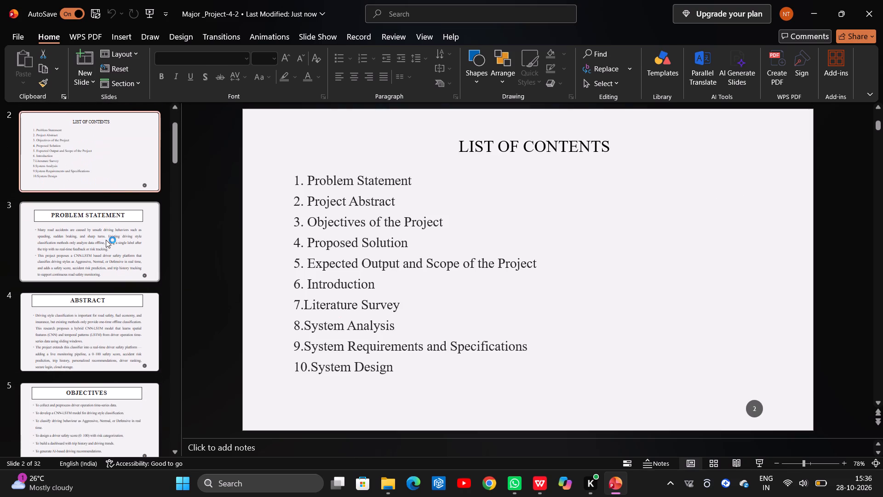
scroll(106, 240, "up", 1)
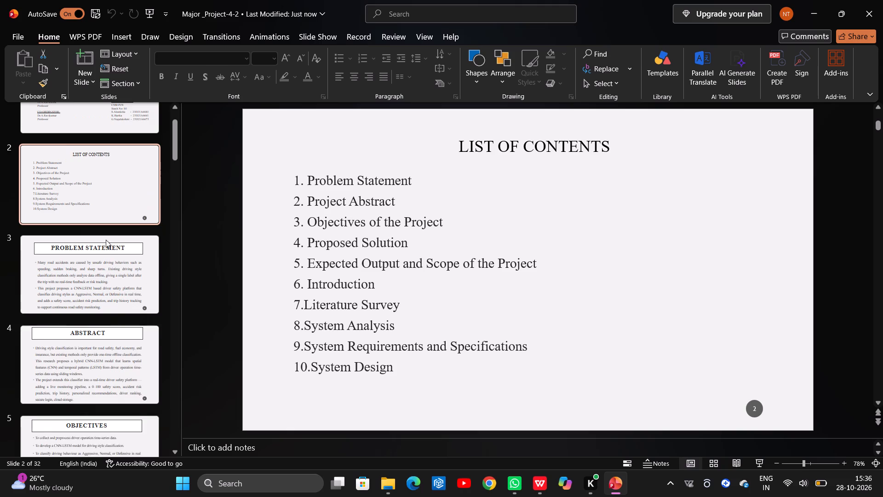
scroll(106, 240, "up", 1)
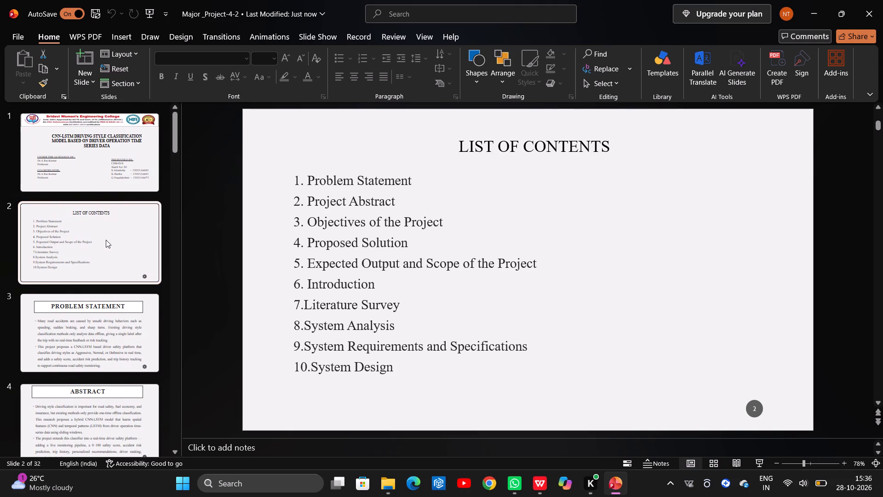
scroll(106, 239, "down", 2)
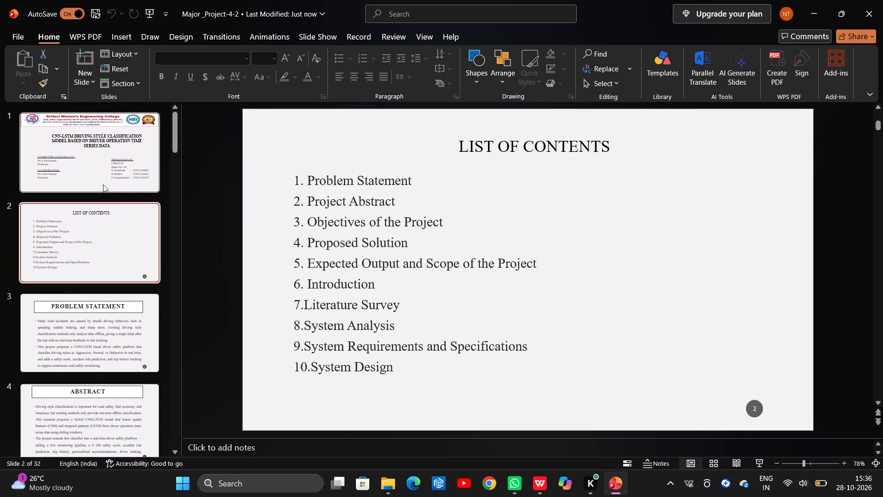
scroll(103, 185, "down", 2)
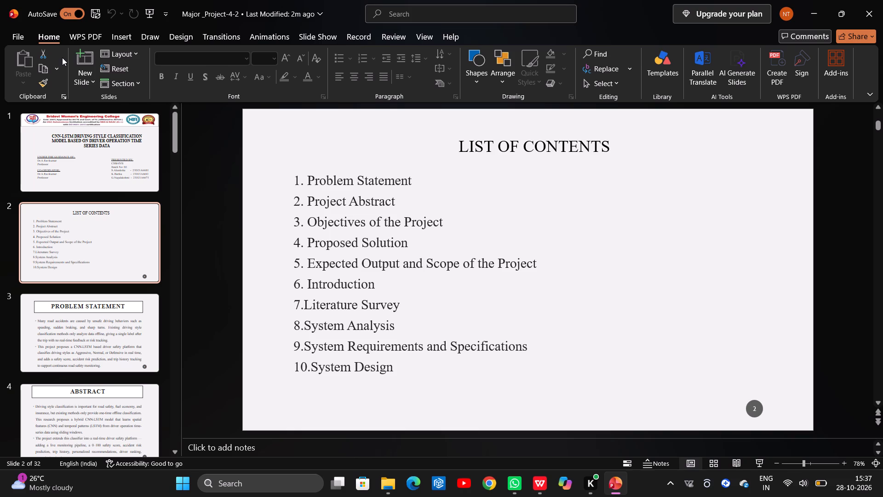
scroll(62, 58, "down", 6)
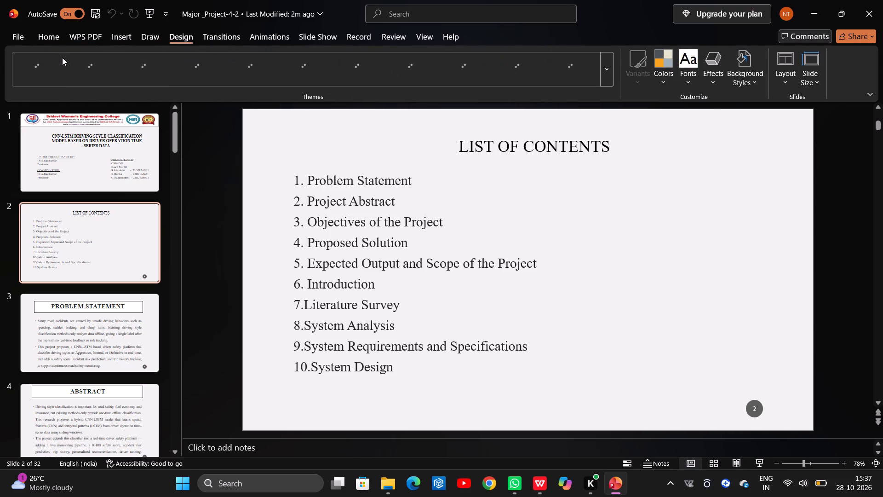
left_click(71, 153)
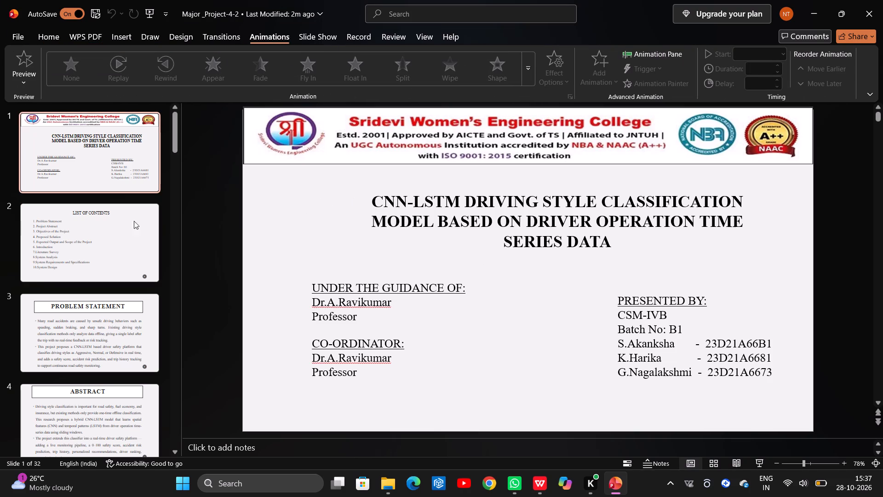
Delete the text "Problem Statement" from item 1 of the LIST OF CONTENTS on slide 2.
left_click(103, 227)
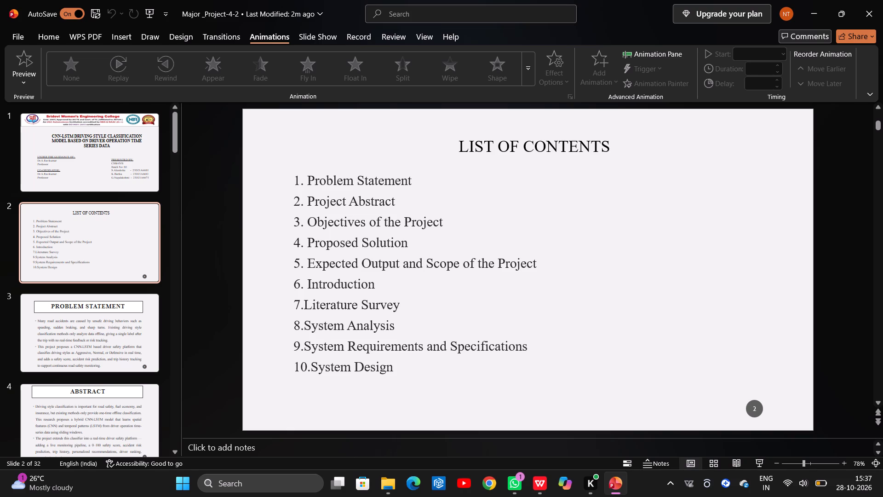
left_click_drag(306, 182, 316, 184)
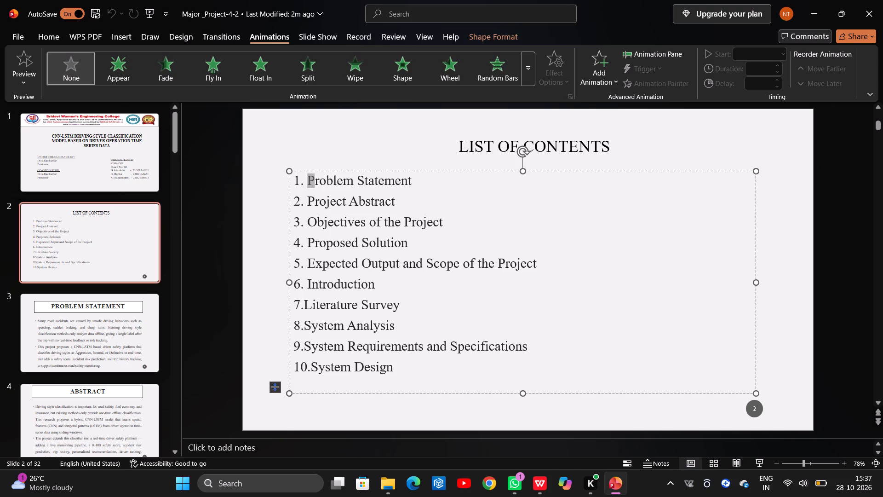
left_click_drag(316, 184, 380, 199)
left_click(380, 199)
left_click_drag(413, 182, 361, 180)
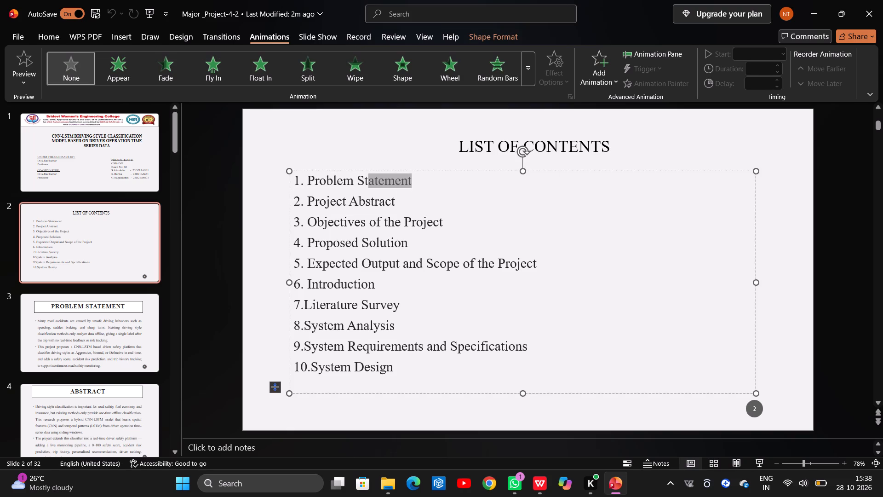
left_click_drag(361, 180, 317, 187)
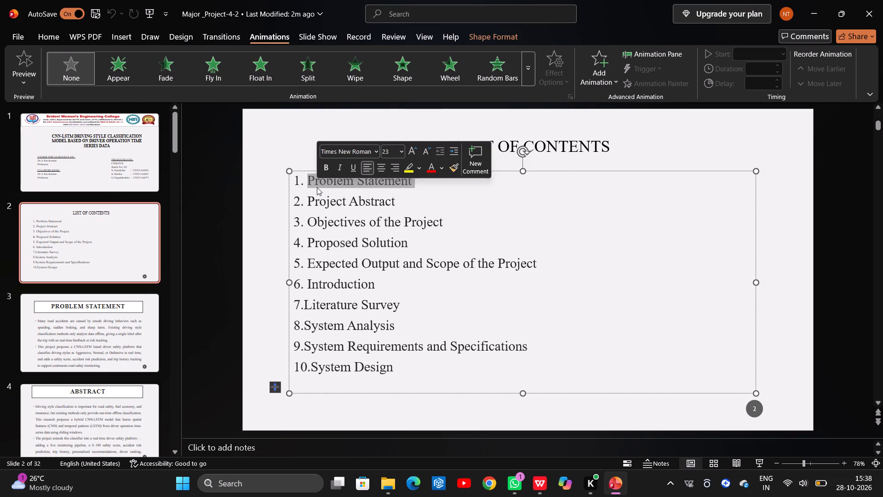
key("BackSpace")
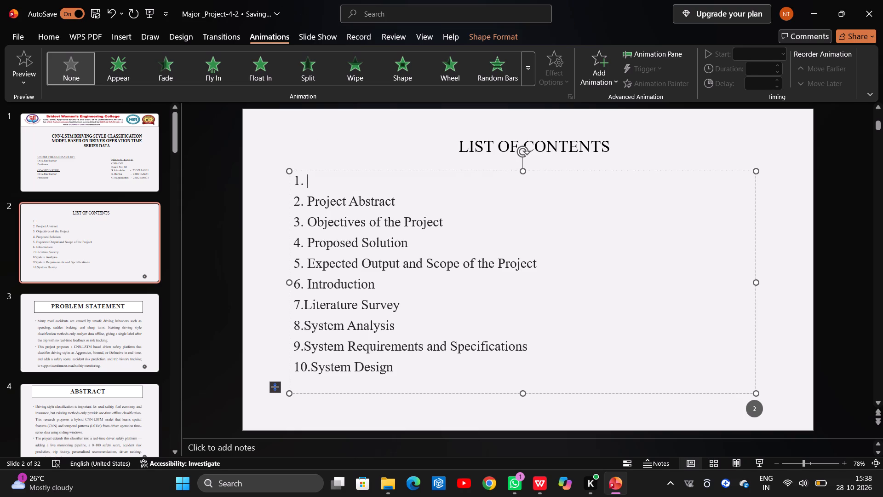
Remove the "Project Abstract" entry and leftover numbering from the contents list, making "Objectives of the Project" item 1.
left_click_drag(394, 197, 322, 202)
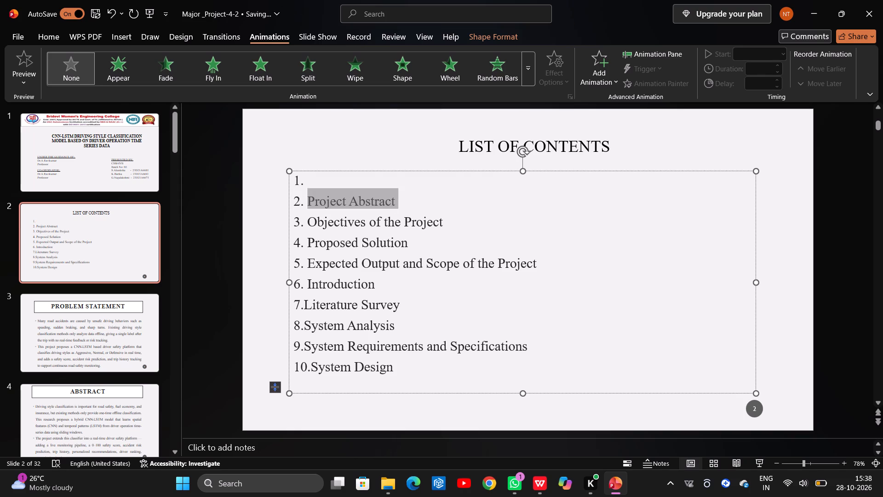
left_click_drag(322, 202, 321, 202)
key("BackSpace")
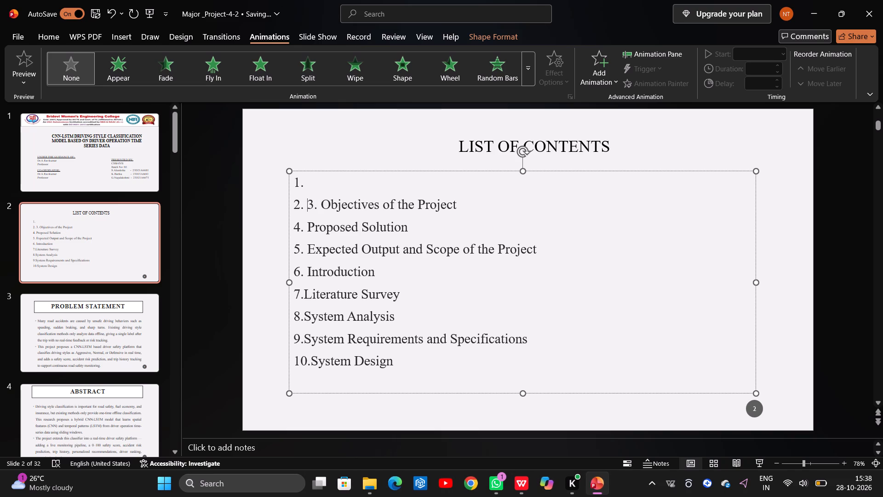
left_click(315, 206)
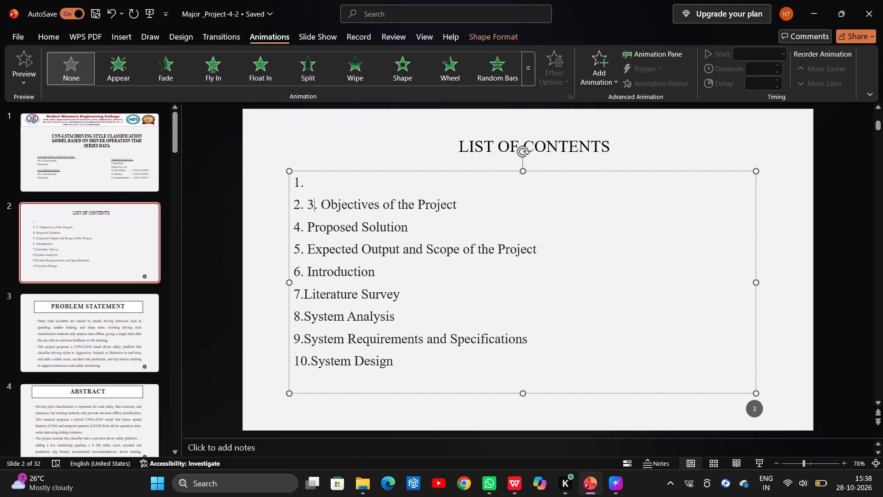
key("BackSpace")
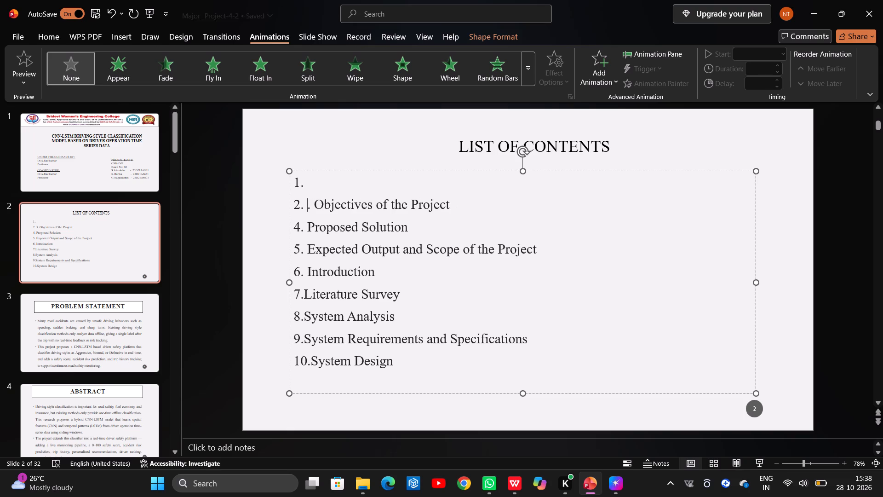
left_click(313, 207)
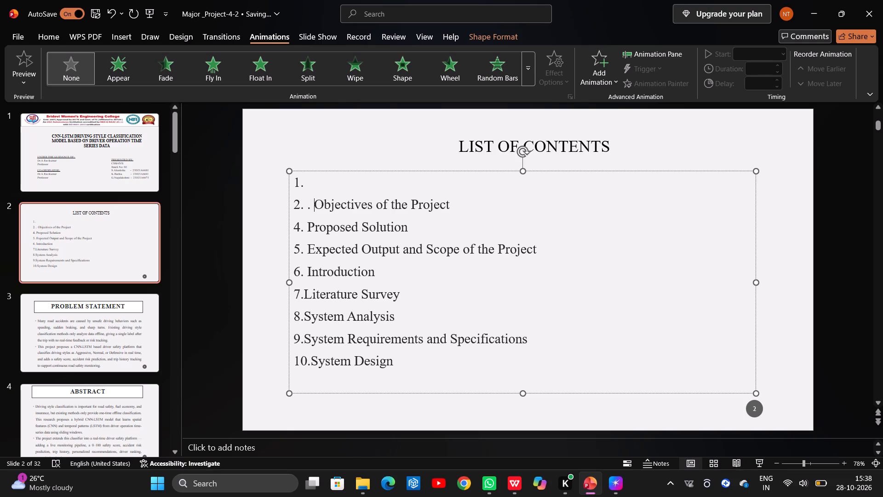
key("BackSpace")
key("BackSpace")
key("BackSpace")
key("BackSpace")
key("BackSpace")
key("BackSpace")
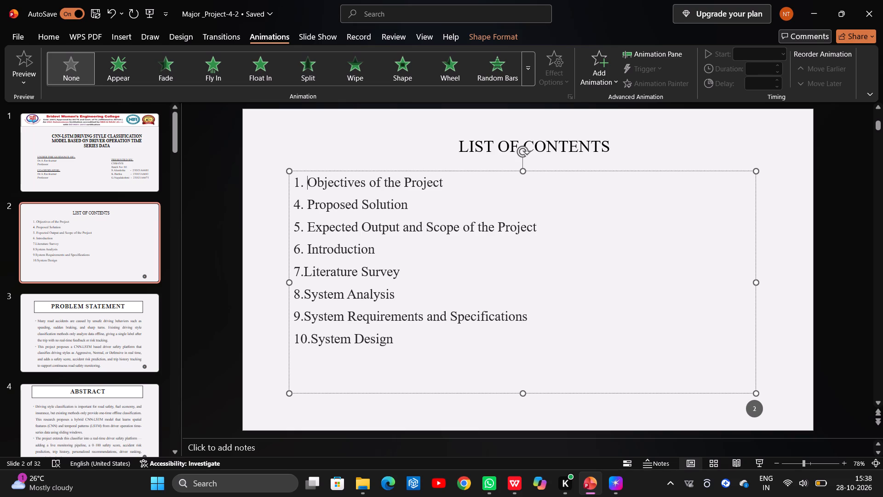
Open the recent presentation Major _Project 28 alongside the current deck.
scroll(372, 222, "down", 1)
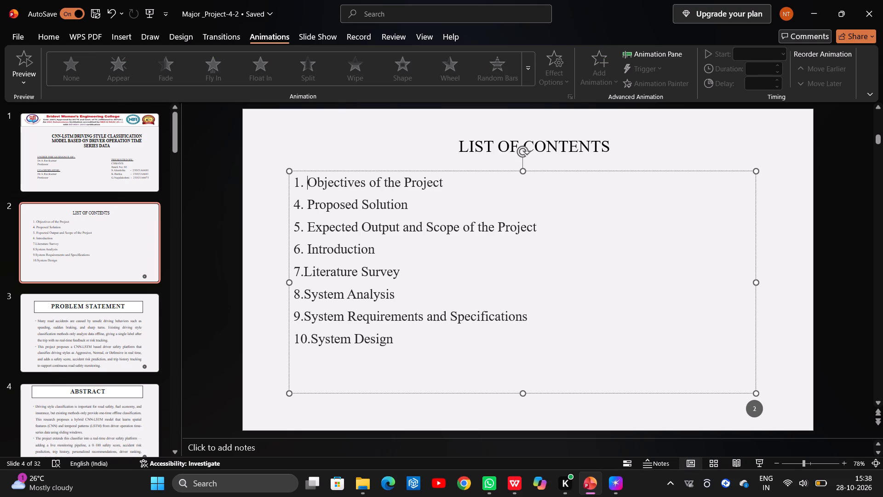
scroll(372, 222, "down", 1)
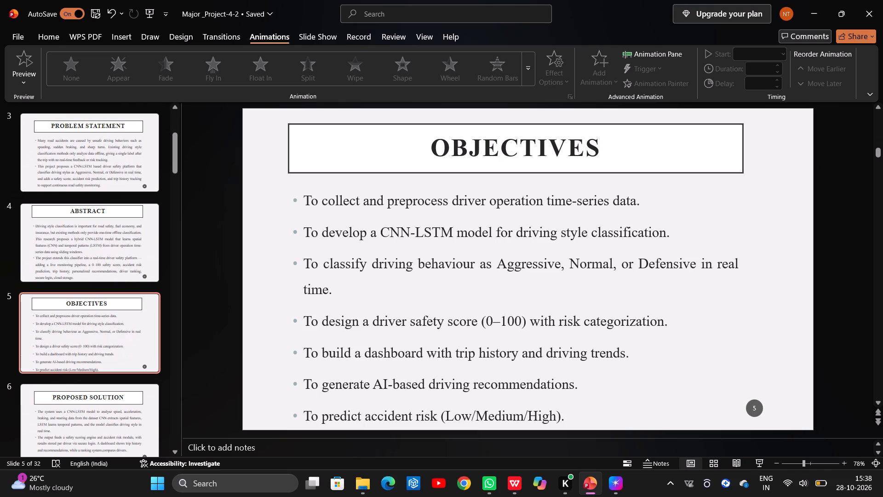
scroll(72, 129, "up", 9)
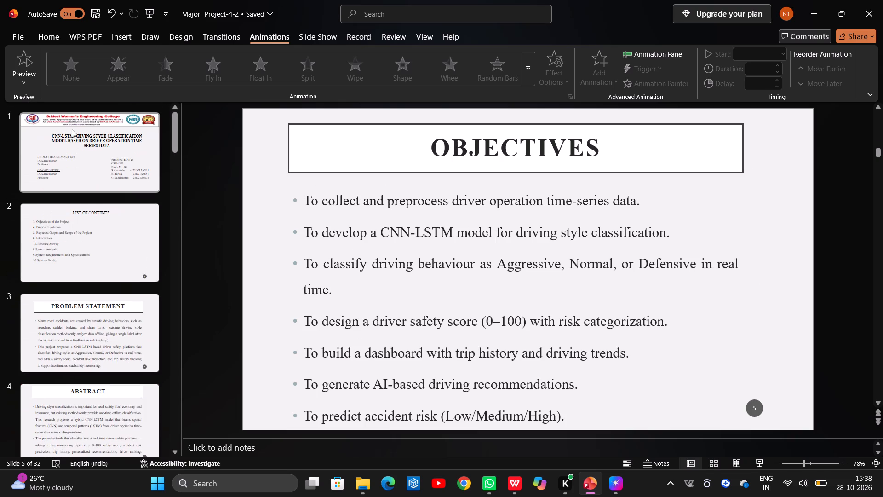
left_click(56, 272)
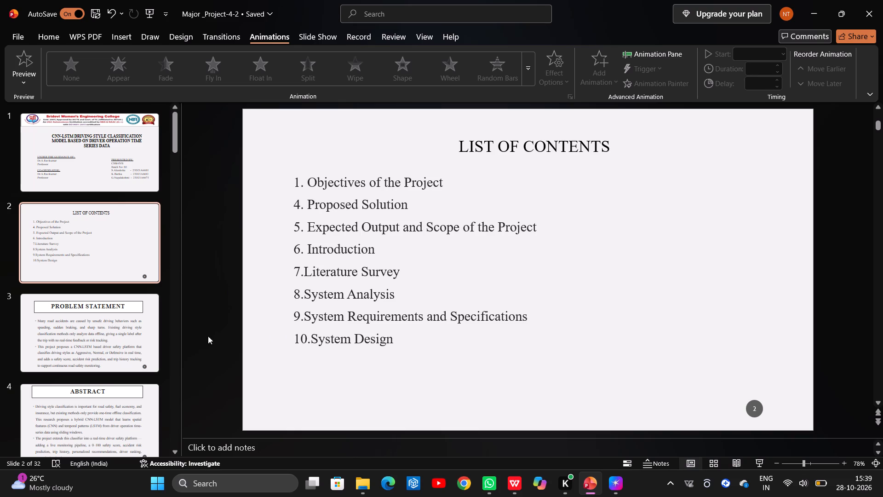
left_click(18, 34)
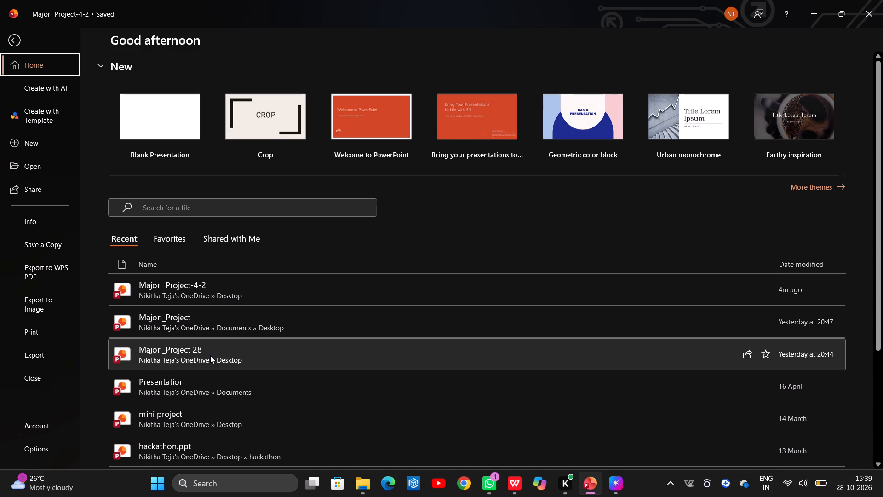
left_click(210, 356)
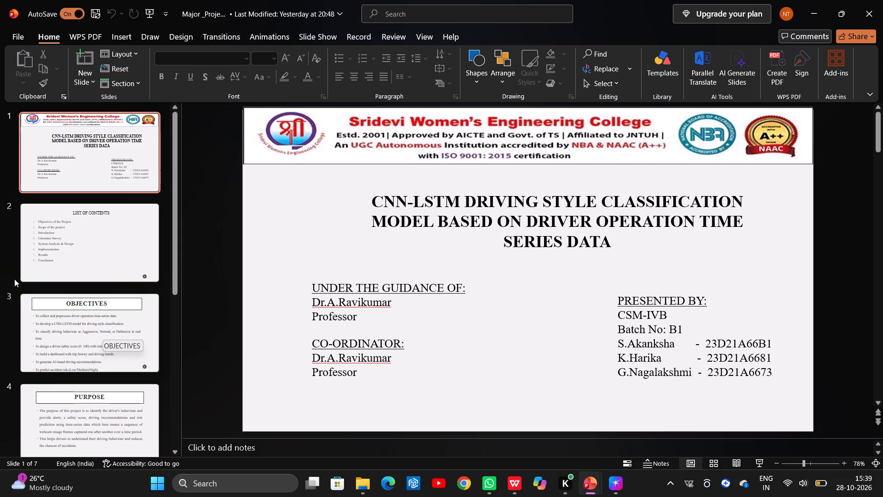
Examine the title, LIST OF CONTENTS and PURPOSE slides of Major _Project 28 and skim the slides after them.
left_click(96, 172)
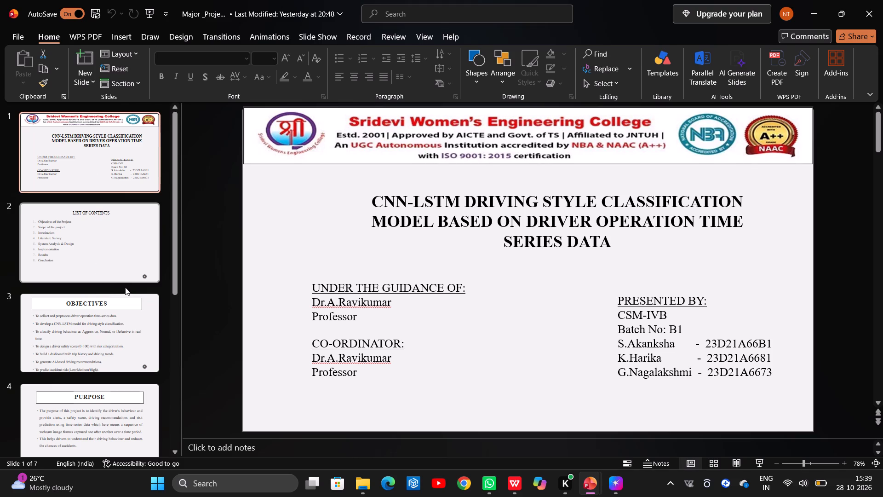
left_click(116, 249)
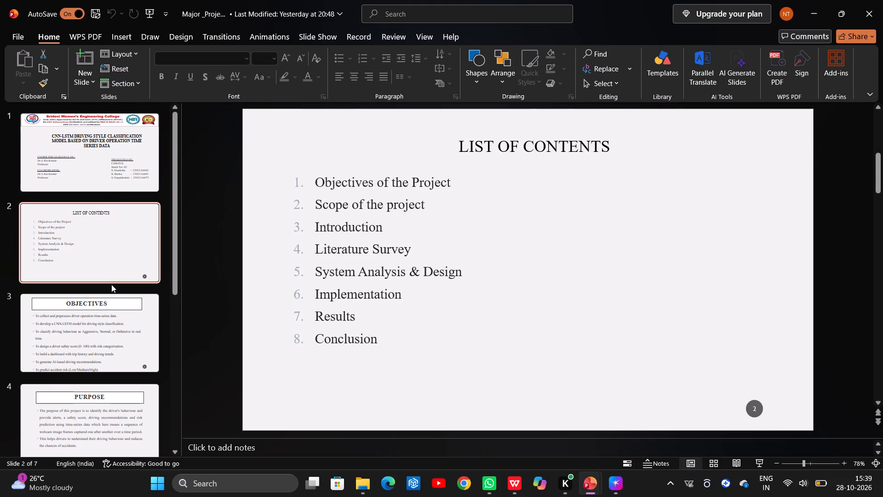
left_click(119, 317)
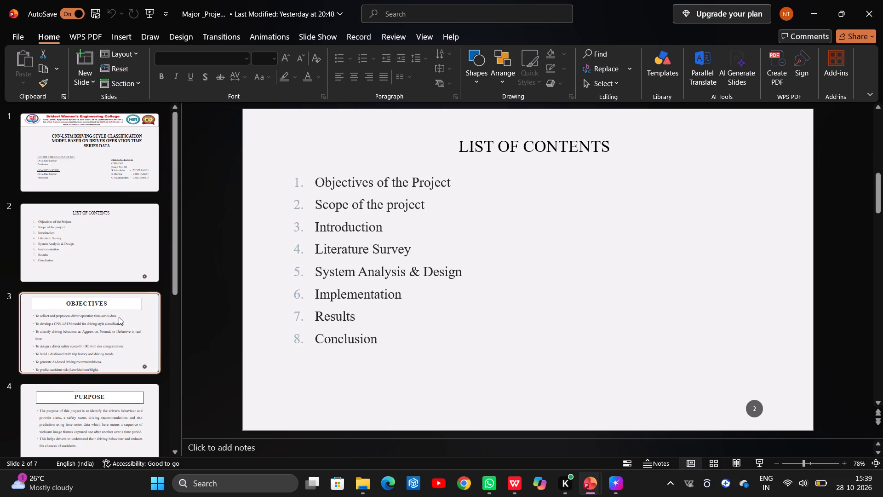
left_click(93, 238)
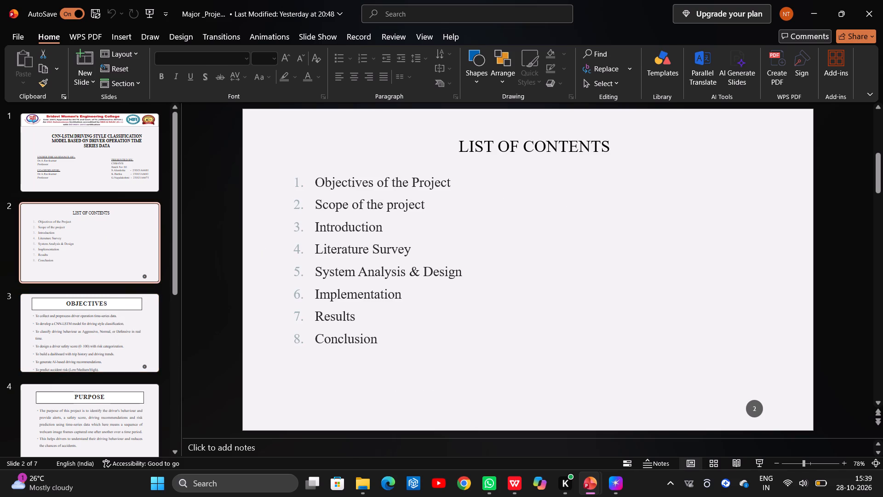
left_click(415, 308)
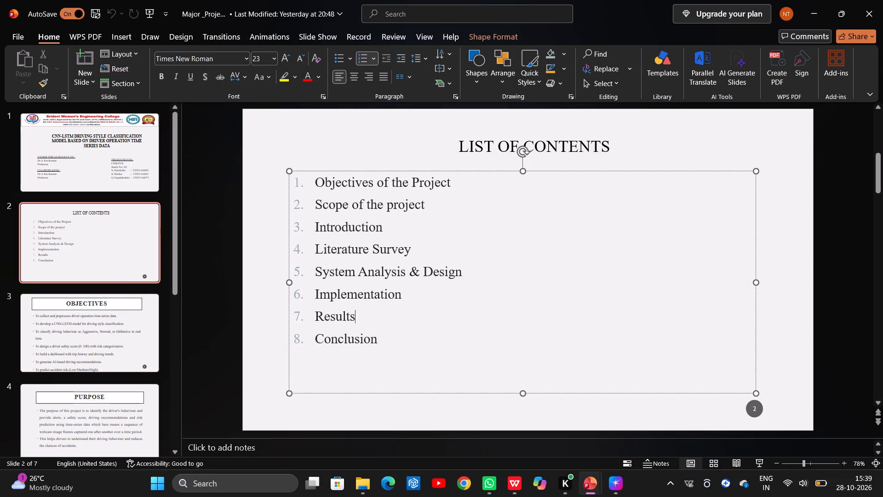
key("ctrl+z")
key("ctrl+z")
key("ctrl+z")
key("ctrl+z")
key("ctrl+z")
left_click(118, 406)
scroll(118, 406, "down", 1)
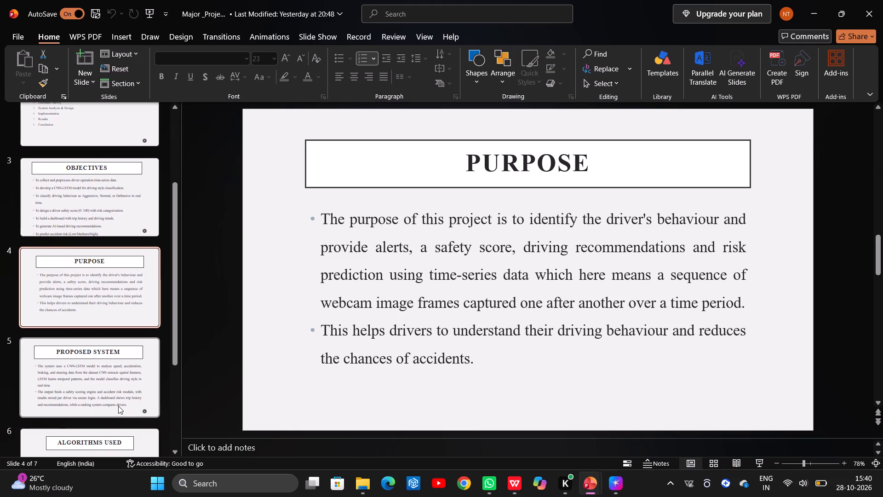
scroll(118, 406, "up", 8)
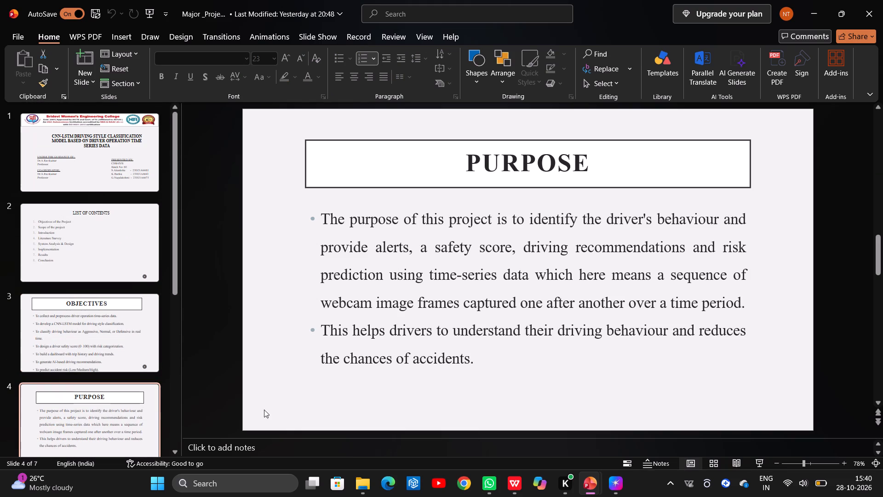
Cut the numbered contents list box from the LIST OF CONTENTS slide of Major _Project 28.
left_click(74, 255)
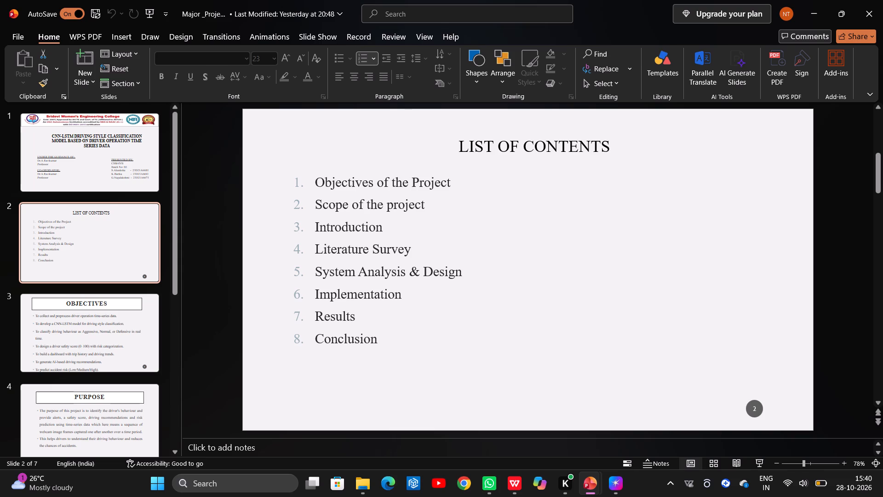
left_click(323, 185)
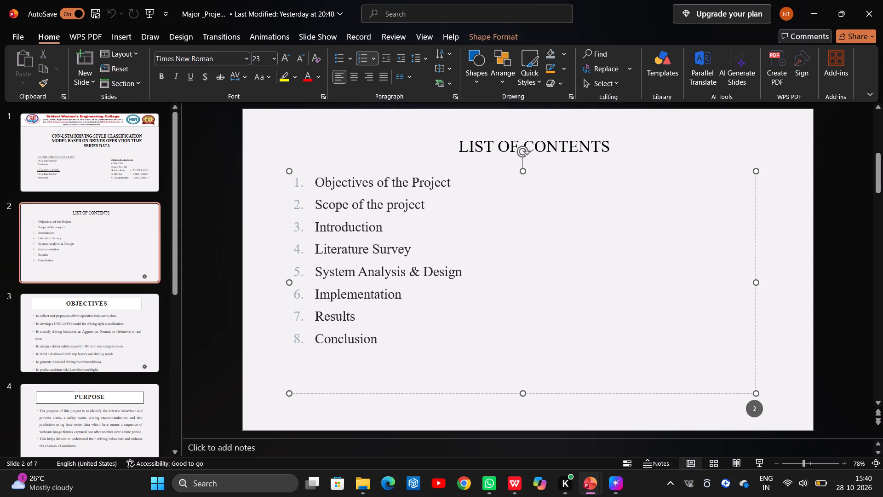
left_click(299, 183)
left_click_drag(299, 183, 338, 218)
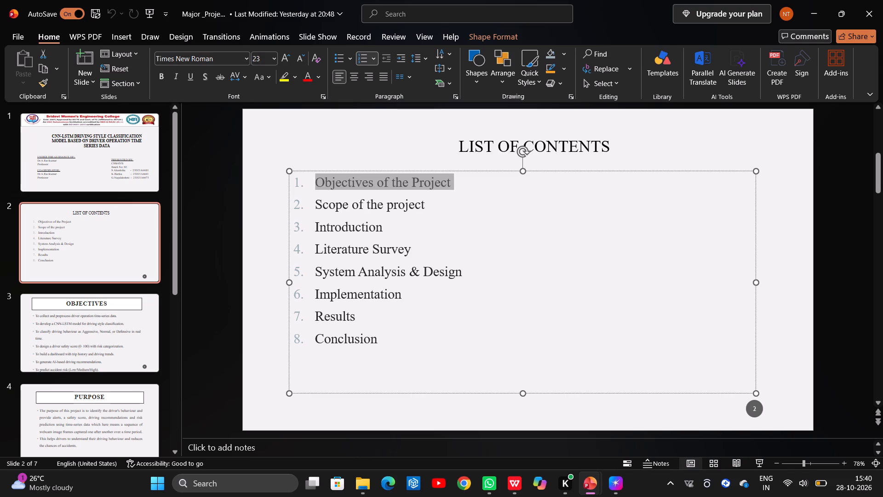
right_click(757, 173)
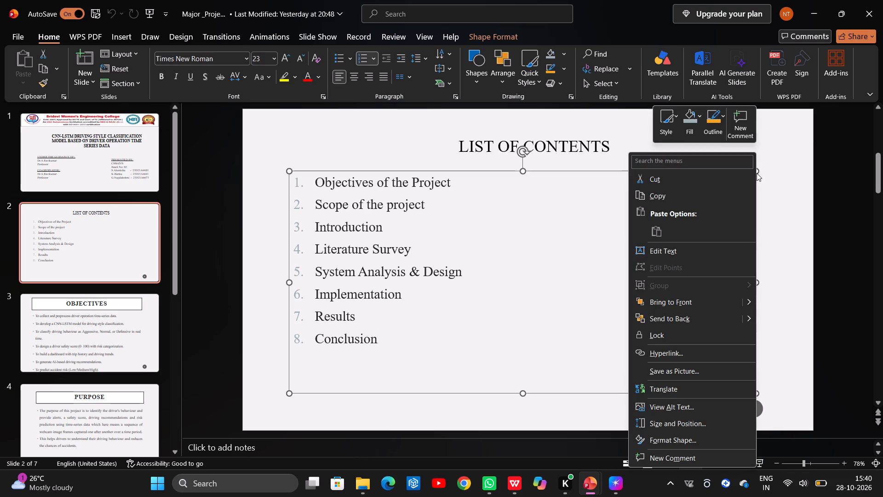
left_click(683, 179)
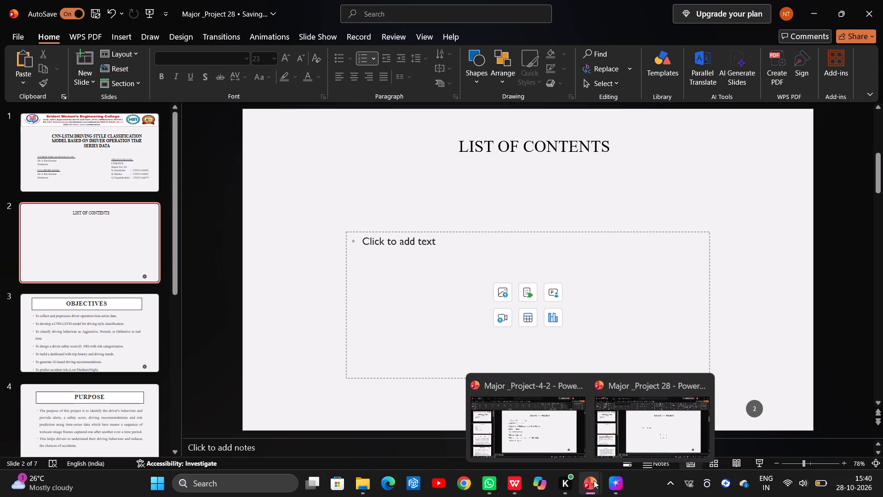
Switch to Major _Project-4-2 and undo the deletions in its contents list, back to the original ten entries.
left_click(549, 443)
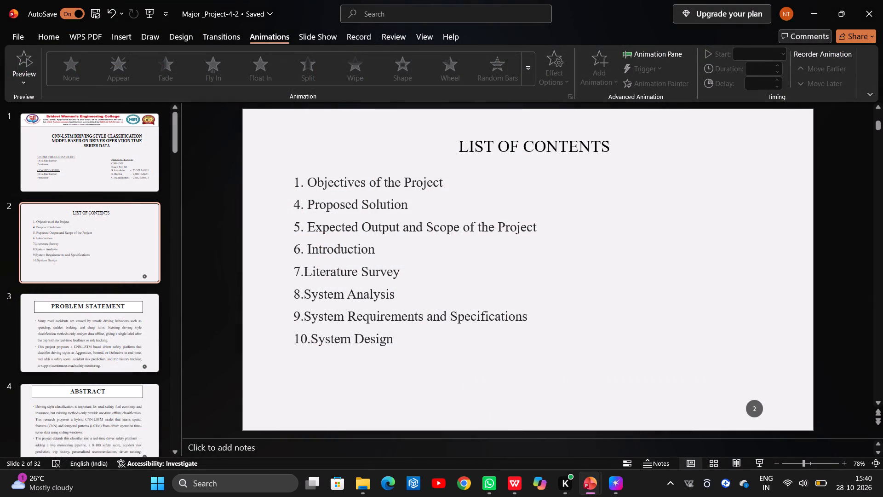
key("ctrl+z")
key("ctrl+z")
key("ctrl+z")
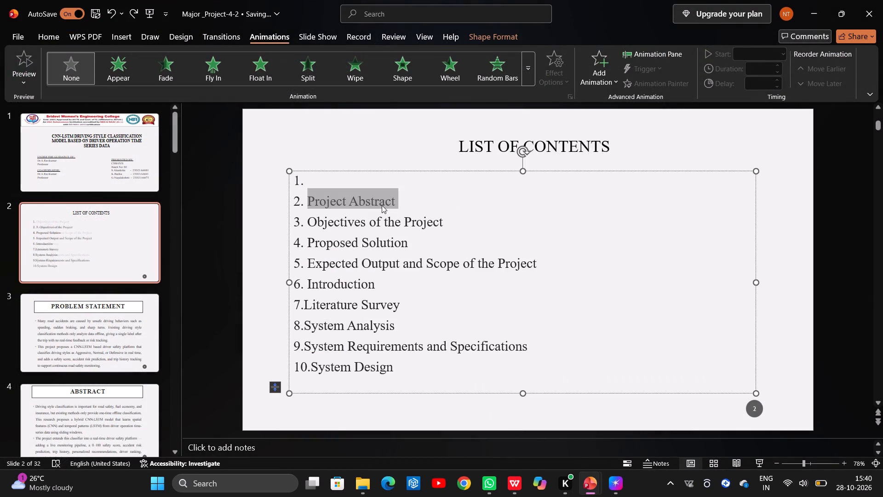
key("ctrl+z")
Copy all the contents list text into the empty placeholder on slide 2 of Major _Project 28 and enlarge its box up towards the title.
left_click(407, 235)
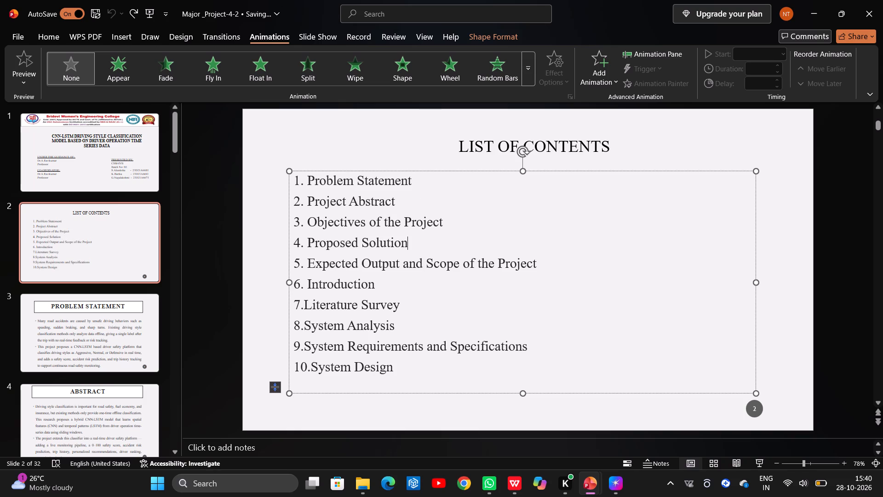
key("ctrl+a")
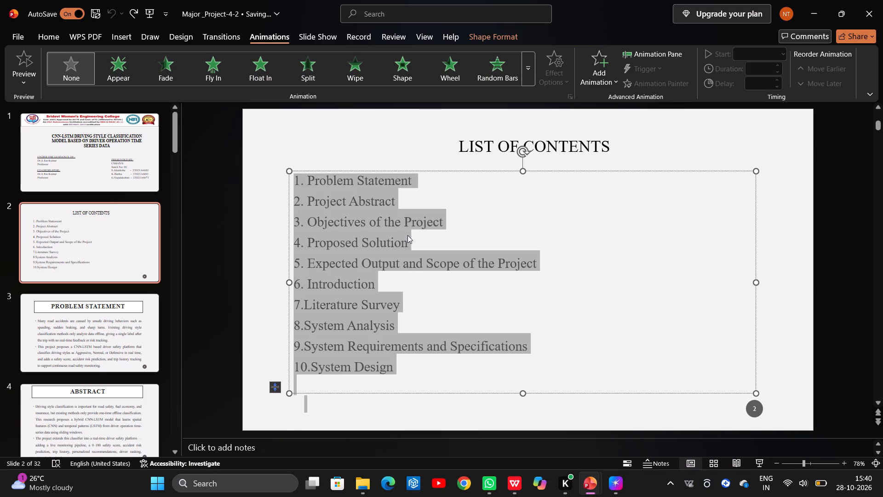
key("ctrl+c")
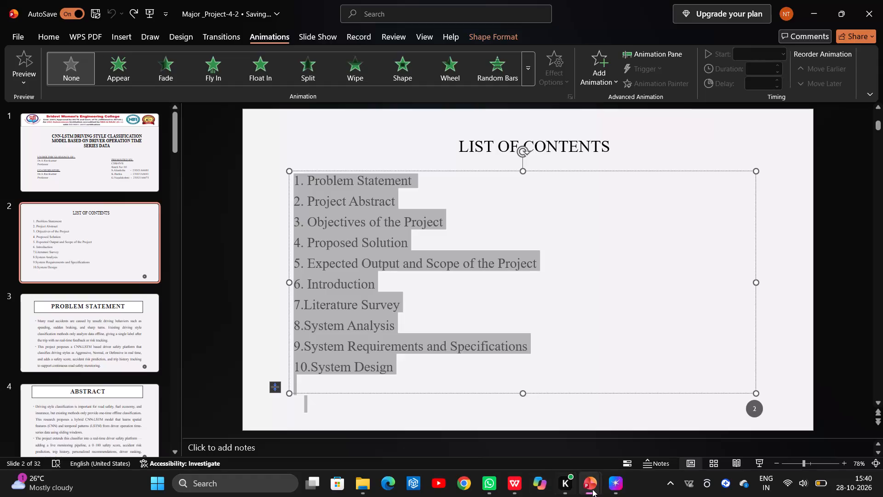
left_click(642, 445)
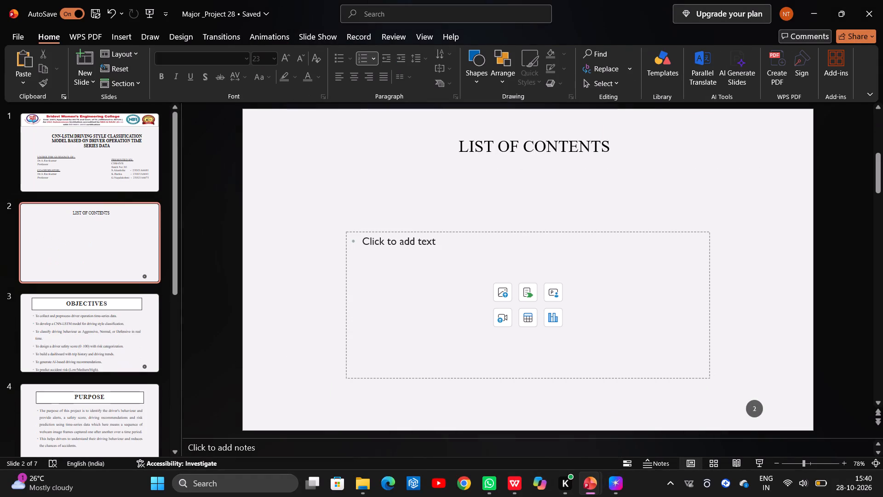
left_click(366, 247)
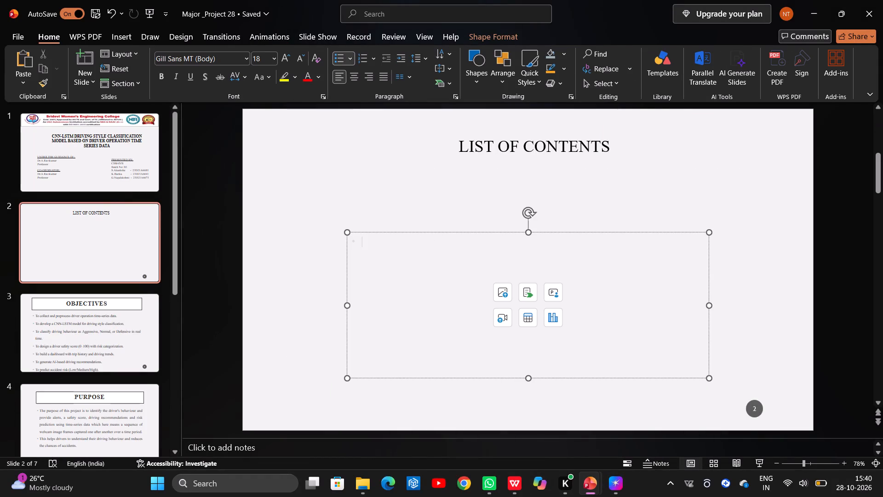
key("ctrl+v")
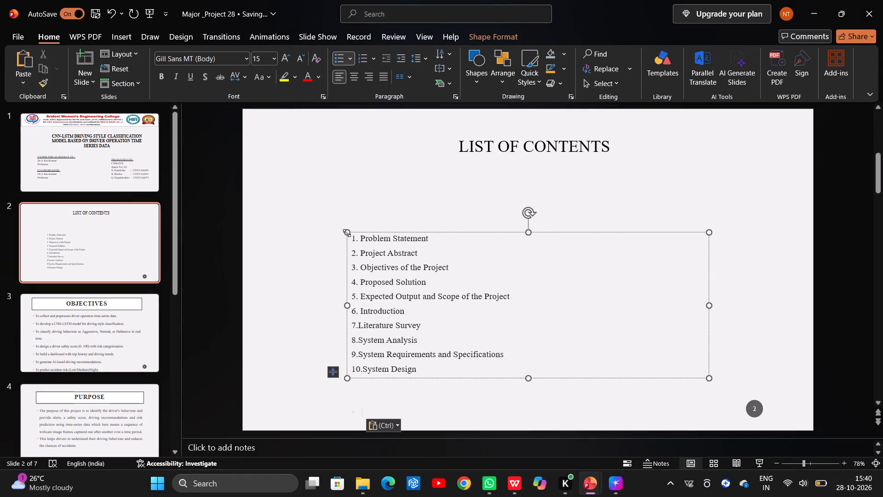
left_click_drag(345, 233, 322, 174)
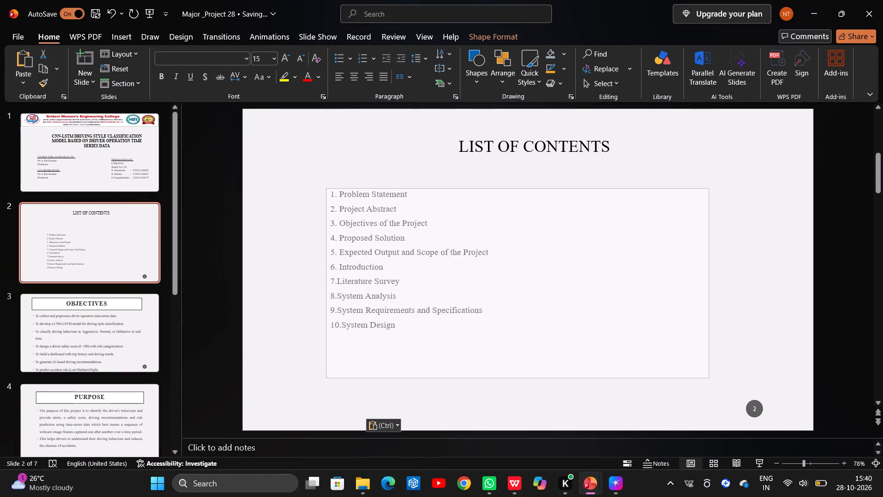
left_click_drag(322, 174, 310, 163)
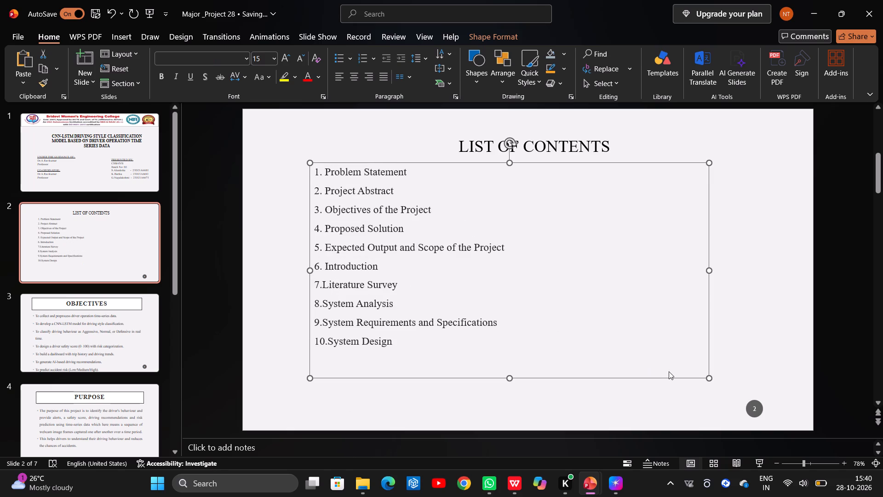
Cut the pasted list box and the leftover empty placeholder from slide 2 of Major _Project 28, leaving only the title.
right_click(709, 165)
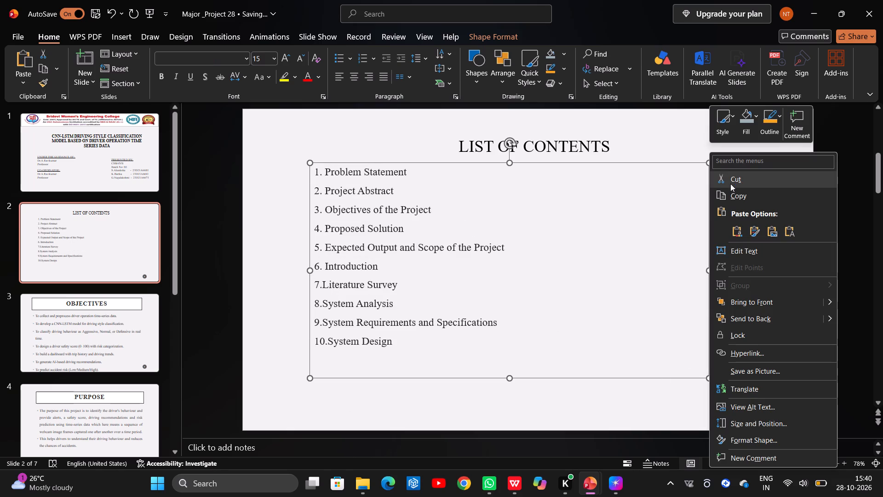
left_click(734, 175)
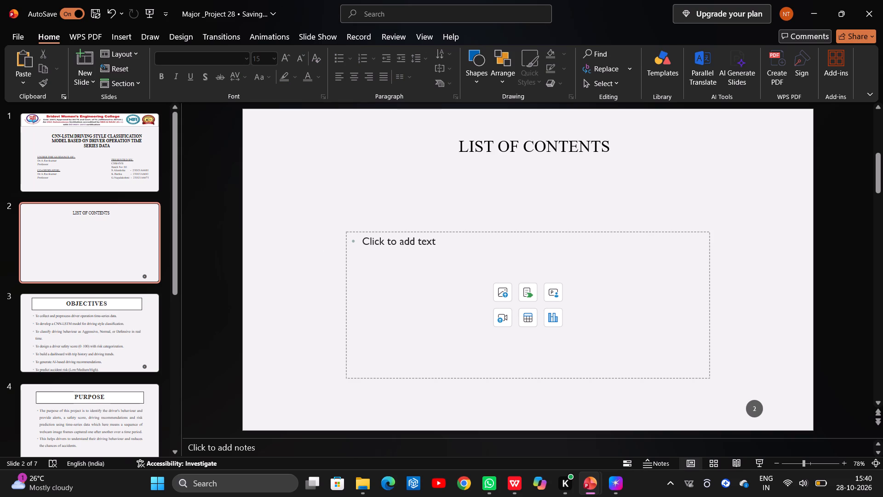
right_click(640, 232)
left_click(673, 175)
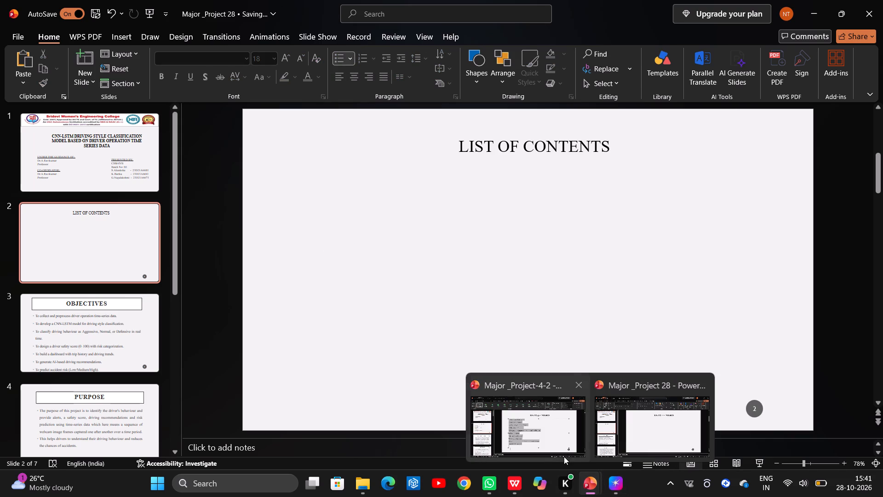
Copy the whole contents list box from slide 2 of Major _Project-4-2 onto slide 2 of Major _Project 28.
left_click(564, 447)
left_click(657, 256)
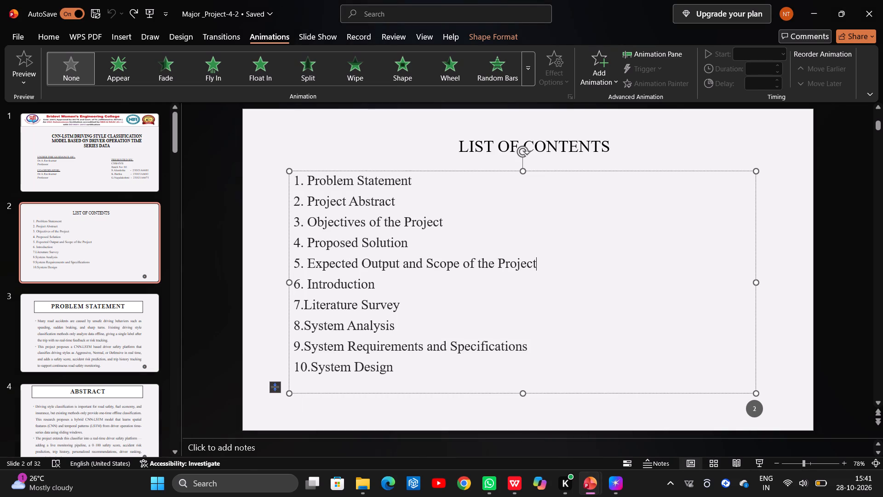
right_click(757, 174)
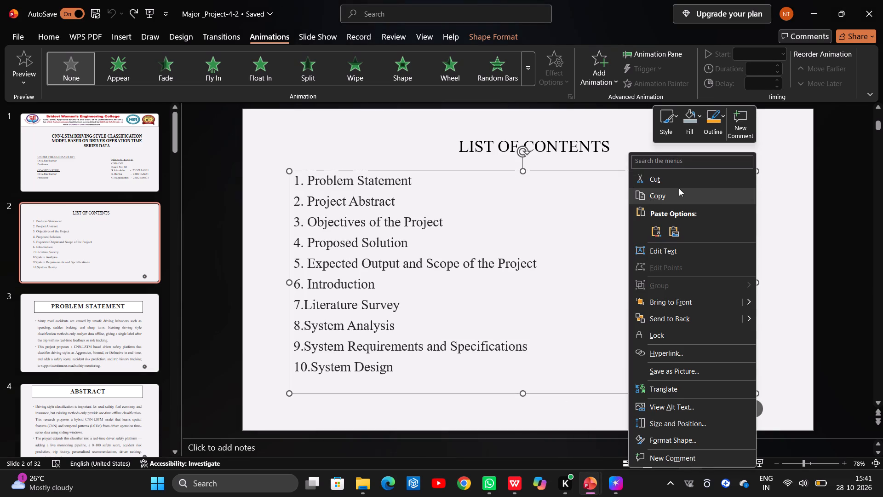
left_click(677, 194)
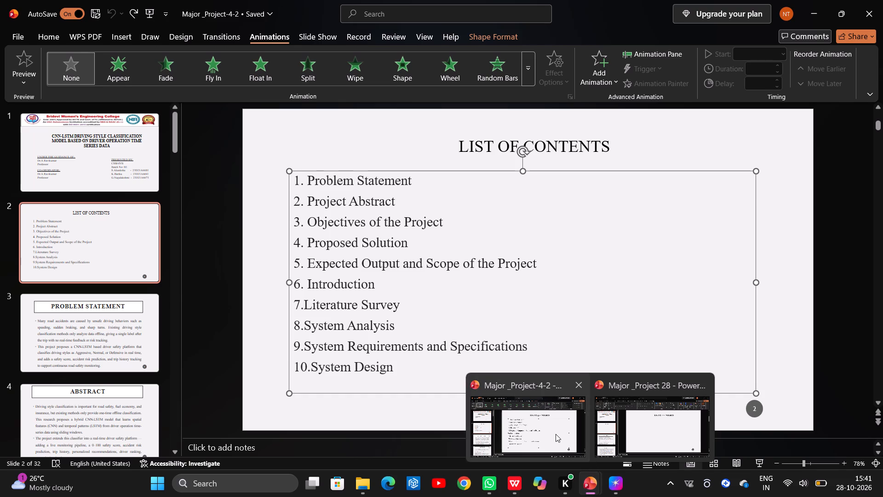
left_click(628, 431)
left_click(410, 283)
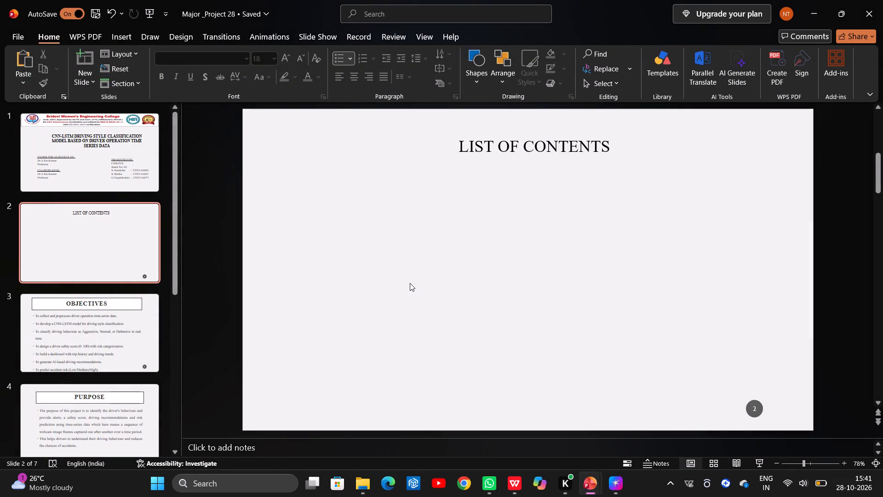
key("ctrl+v")
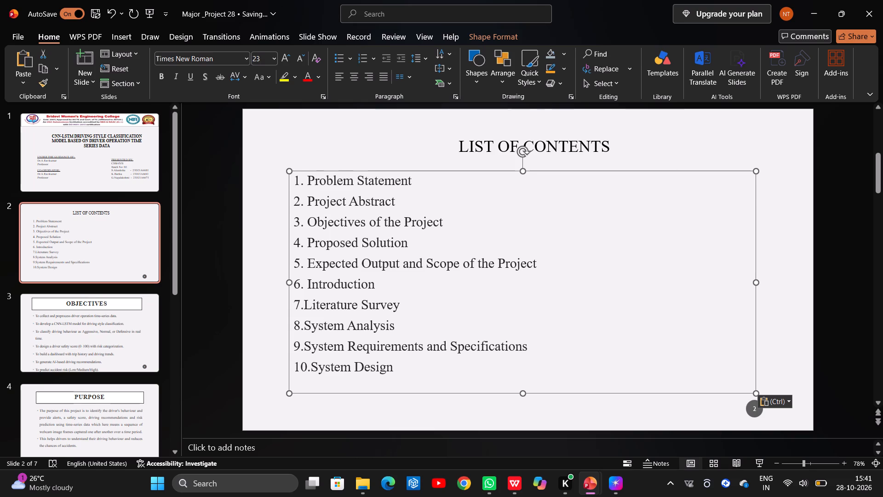
Replace "Problem Statement" in entry 1 of the contents list with "Objectives of the Project" copied from entry 3.
left_click_drag(307, 179, 383, 187)
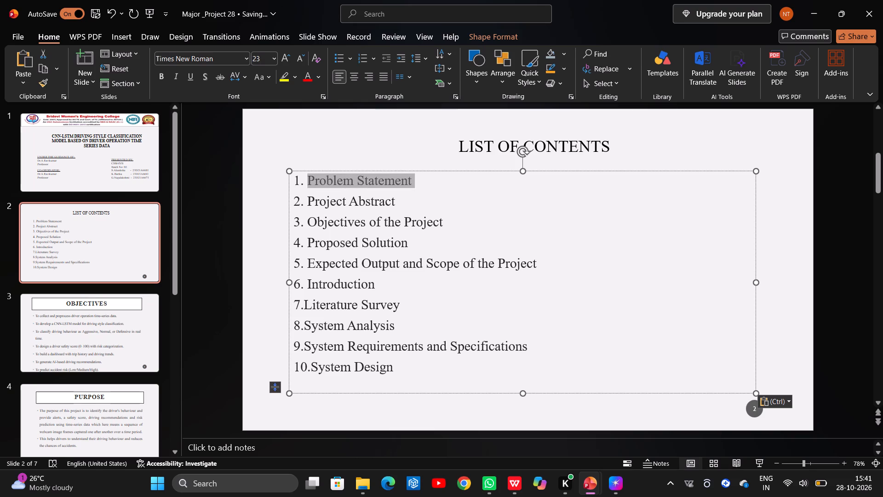
left_click_drag(383, 187, 395, 186)
key("BackSpace")
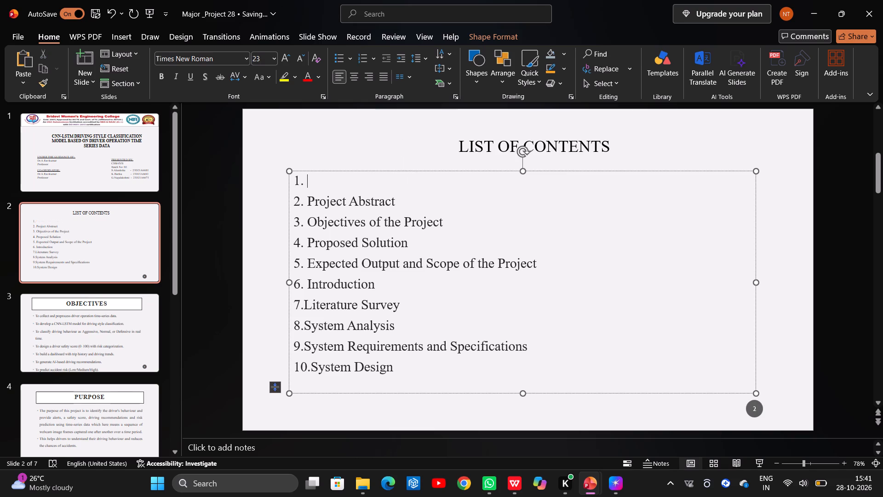
left_click_drag(311, 222, 396, 226)
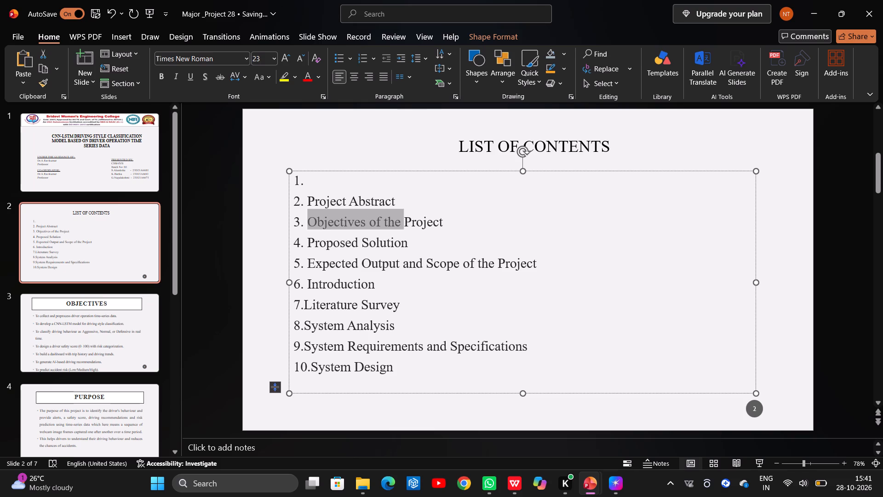
left_click_drag(396, 226, 442, 231)
left_click(442, 231)
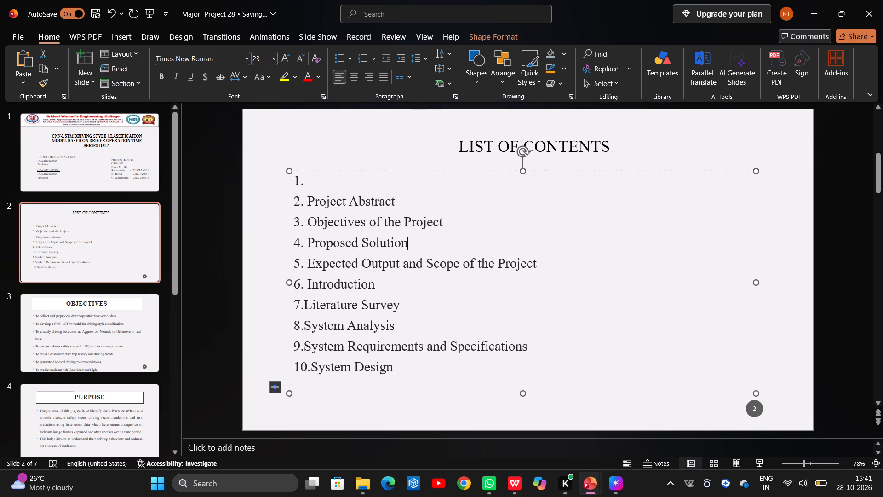
left_click_drag(313, 220, 318, 220)
left_click_drag(318, 220, 426, 224)
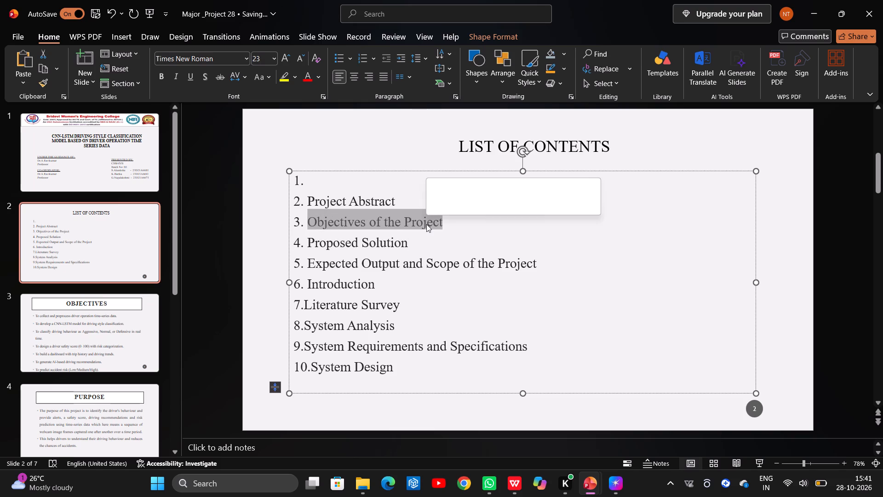
key("ctrl+c")
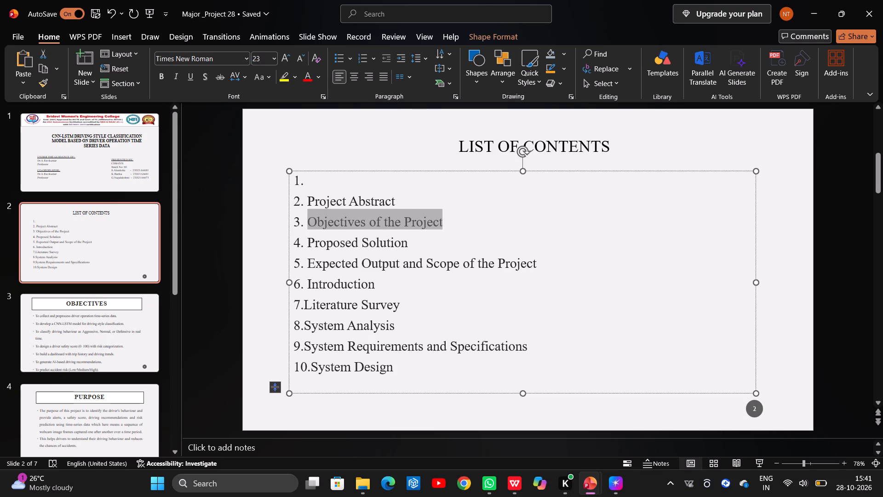
left_click(334, 183)
key("ctrl+v")
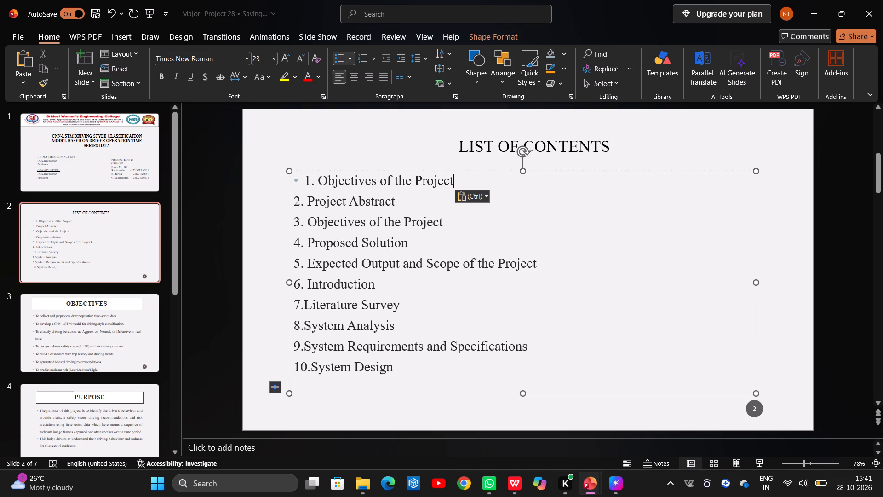
Remove the bullet in front of entry 1 and re-enter its number as "1.".
left_click(298, 179)
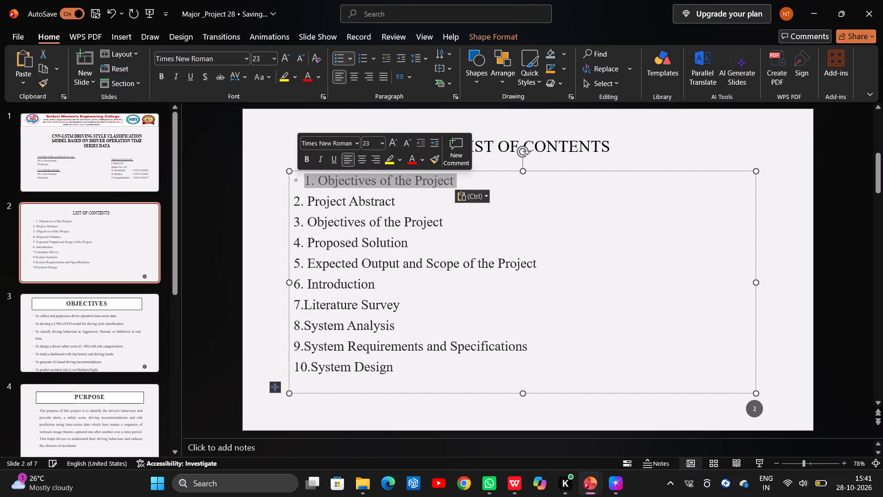
left_click(314, 185)
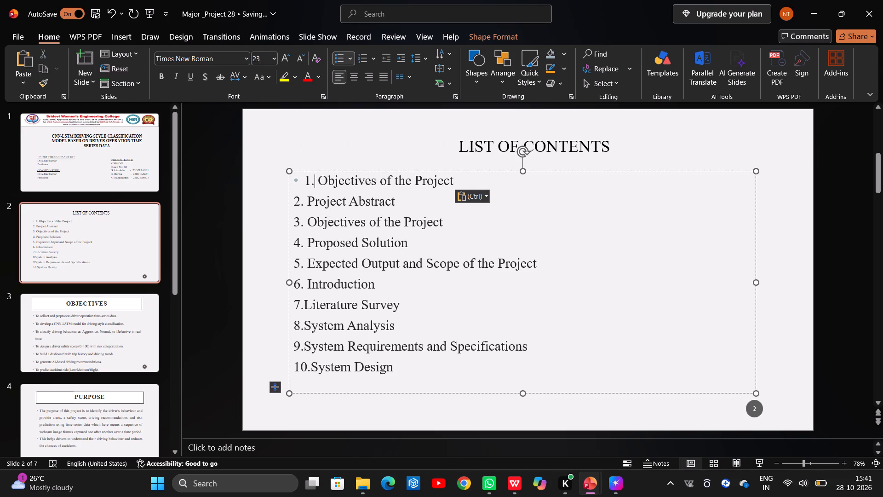
key("BackSpace")
key("BackSpace")
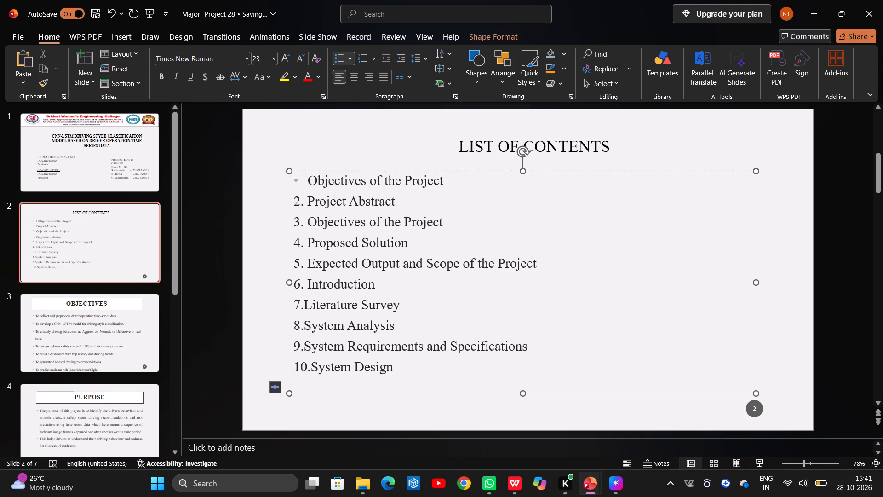
key("BackSpace")
key("1")
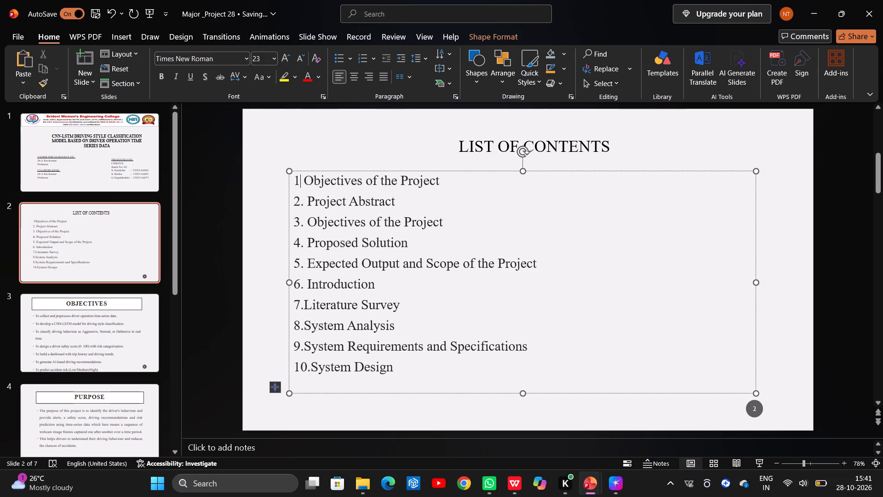
key("period")
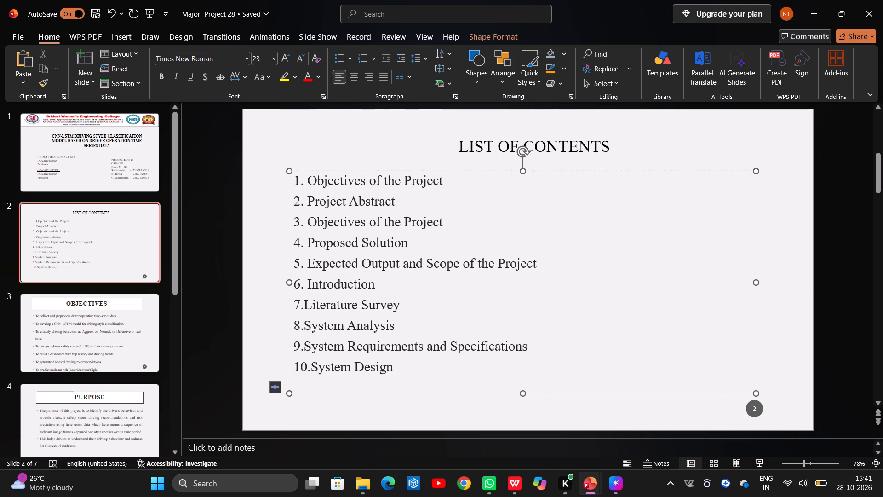
Replace "Project Abstract" in entry 2 of the contents list with "Purpose of the project".
left_click_drag(317, 203, 373, 201)
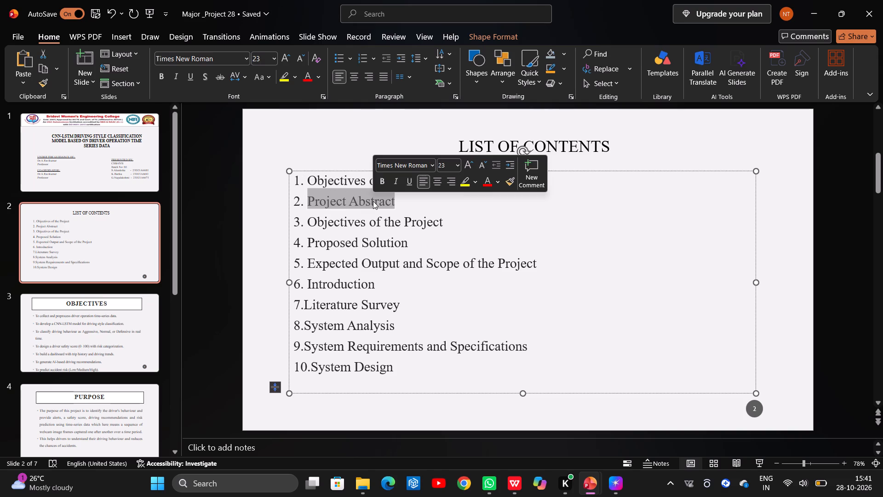
key("BackSpace")
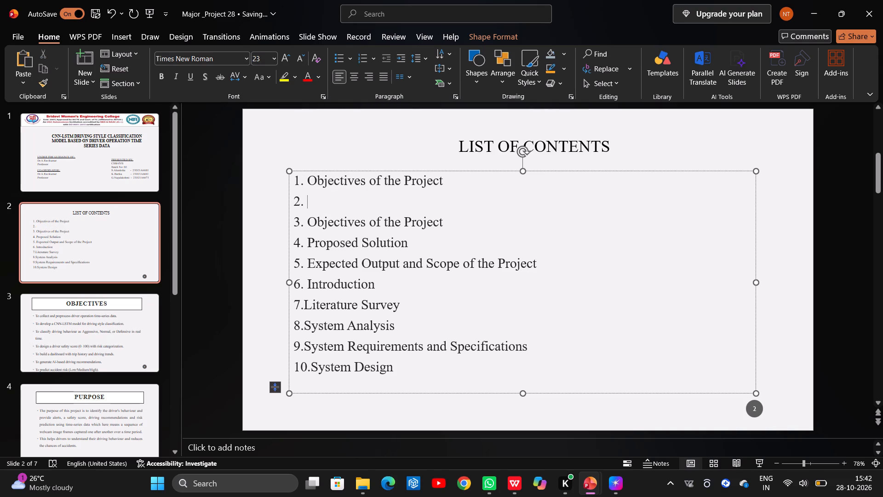
key("p")
type("ur")
type("pose of the project")
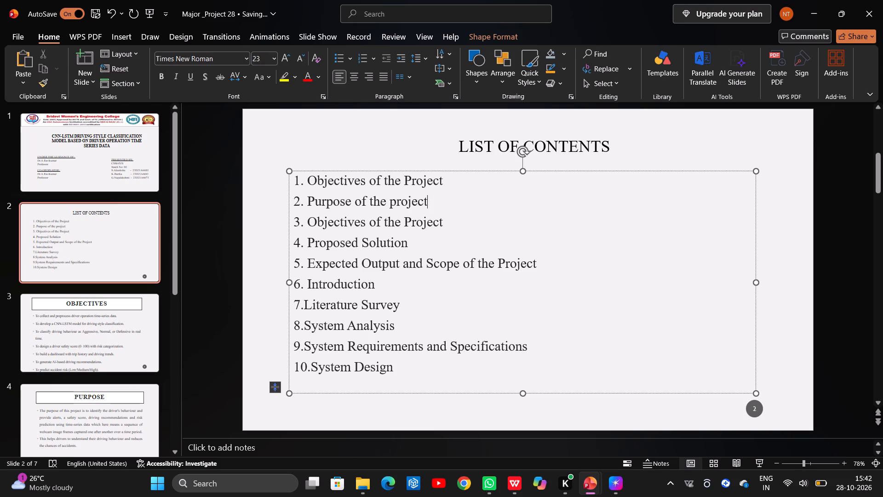
Replace entry 3's text with "Proposed Solution" copied from entry 4, and remove the bullet in front of it.
left_click(338, 224)
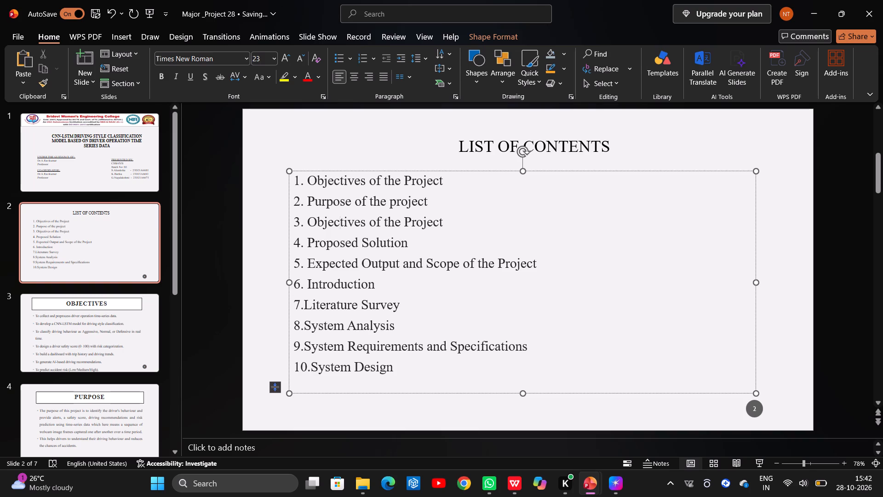
scroll(89, 328, "down", 1)
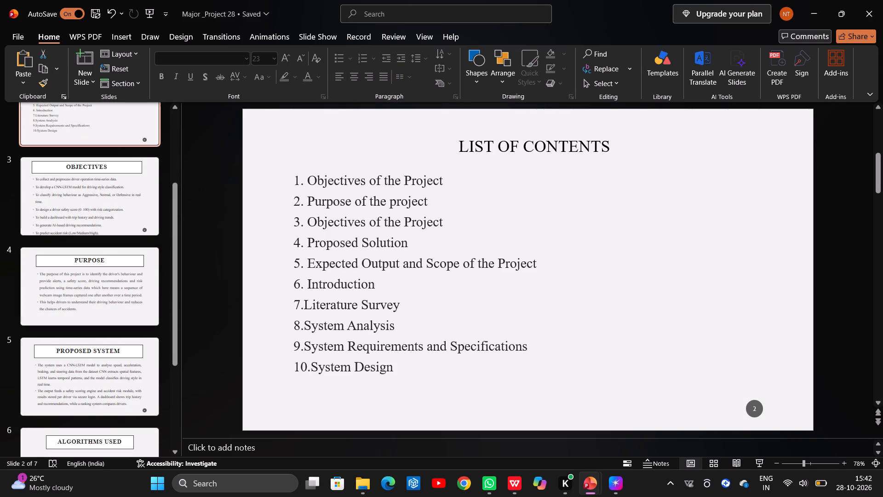
left_click_drag(309, 224, 355, 231)
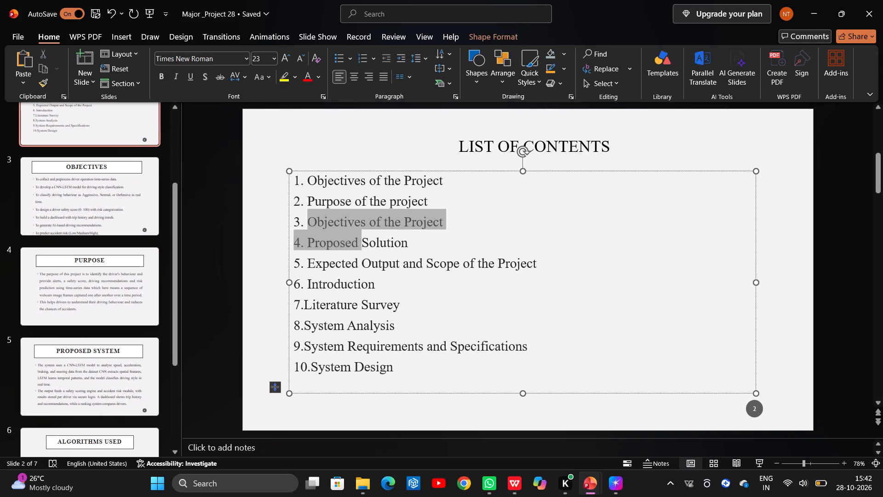
left_click_drag(355, 231, 428, 224)
key("BackSpace")
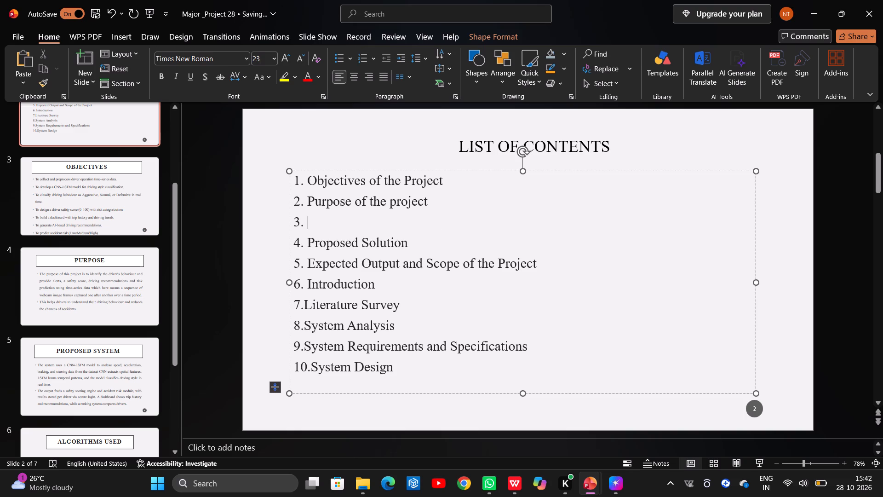
left_click_drag(309, 241, 396, 248)
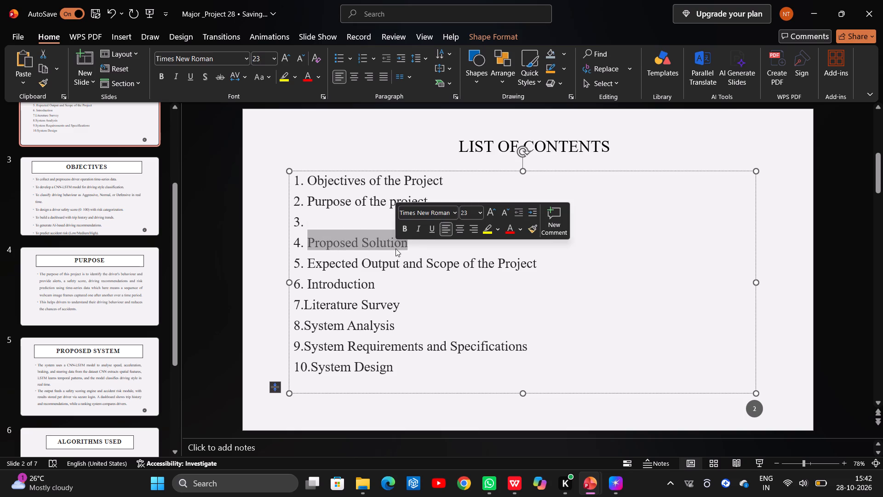
key("ctrl+c")
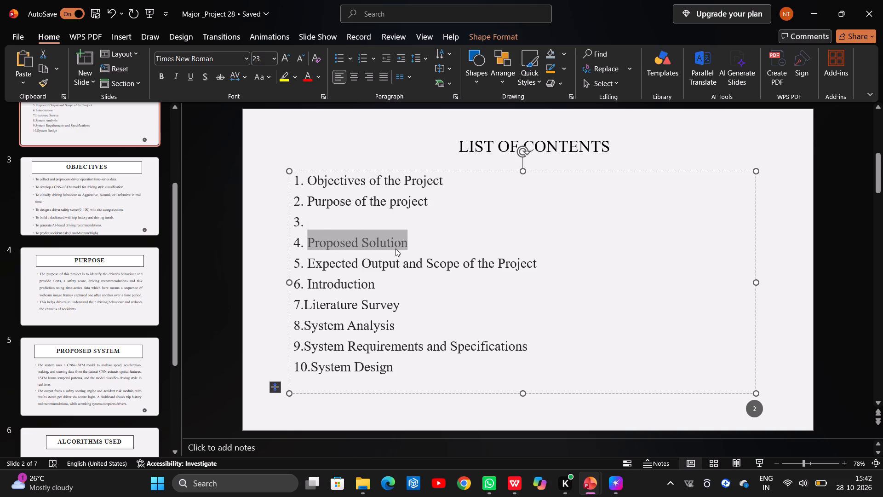
left_click(326, 225)
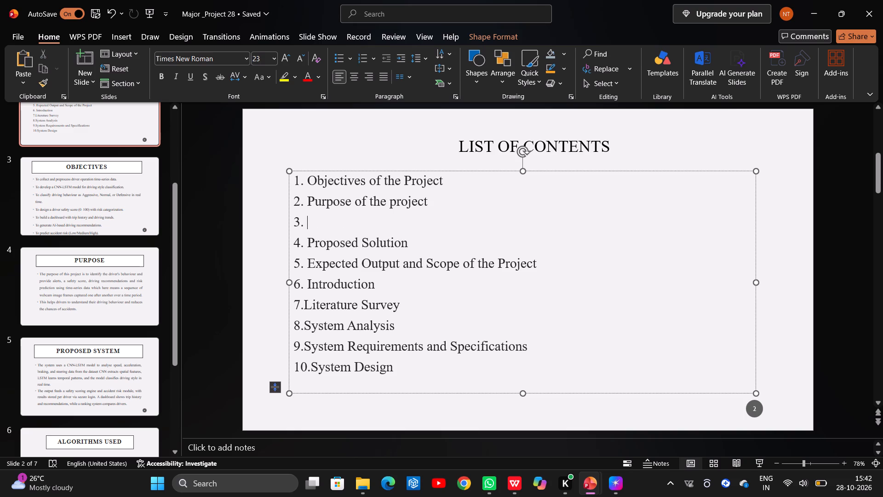
key("ctrl+v")
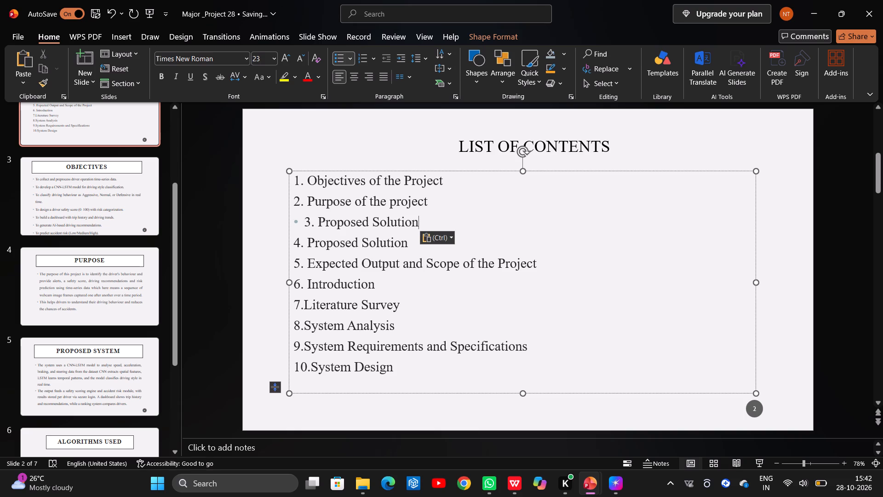
left_click(303, 222)
key("BackSpace")
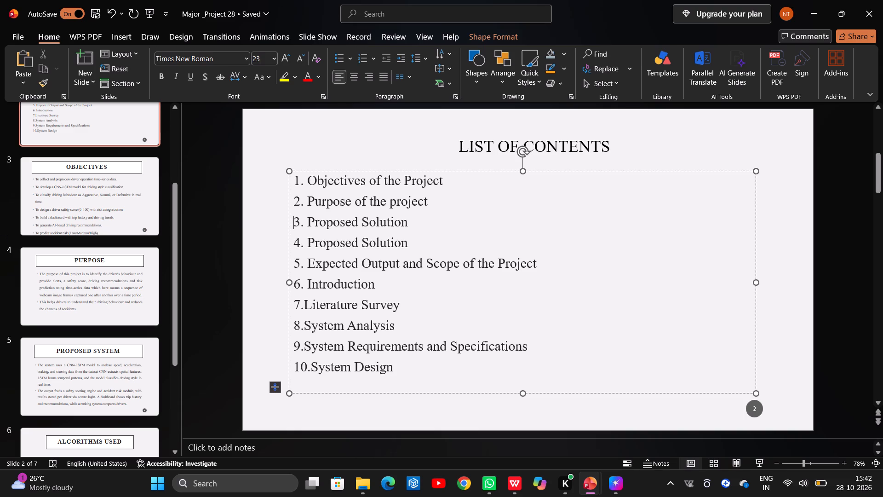
Replace everything from entry 5's text through entry 10 in the contents list with "Algorithms Used", keeping the number 5.
left_click(315, 264)
left_click_drag(309, 264, 386, 365)
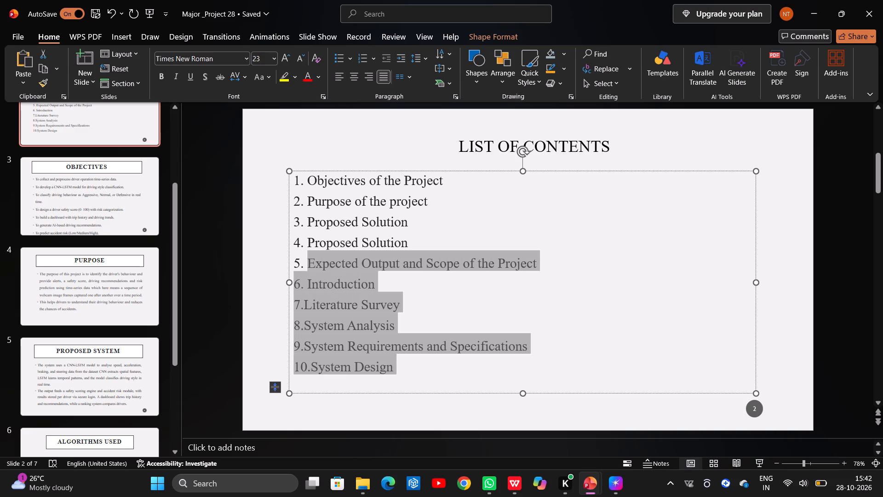
left_click_drag(386, 365, 390, 368)
key("BackSpace")
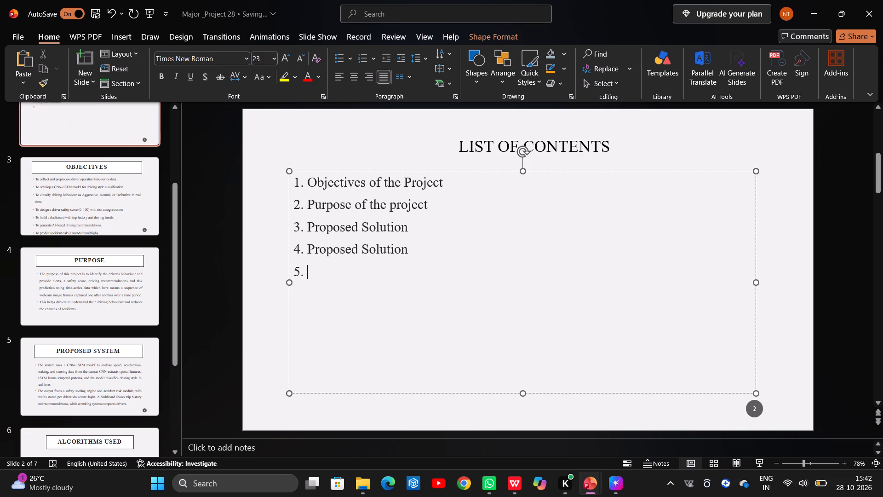
key("a")
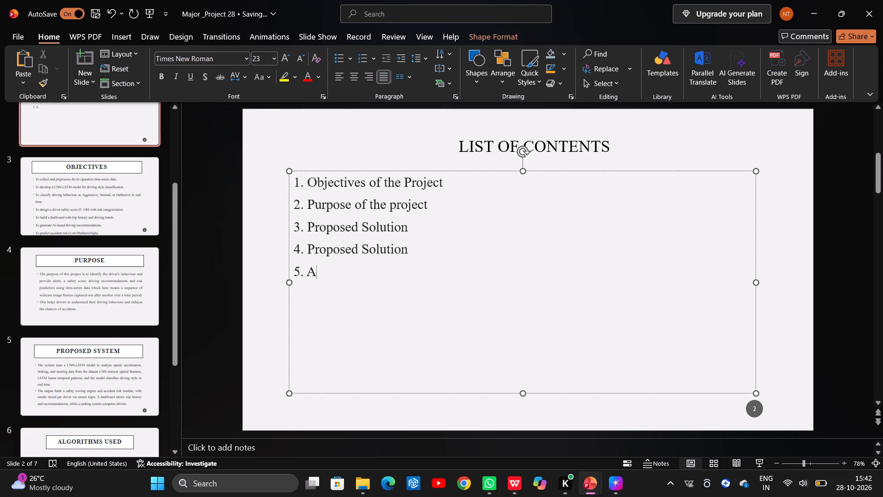
key("l")
type("gorithms")
key("space")
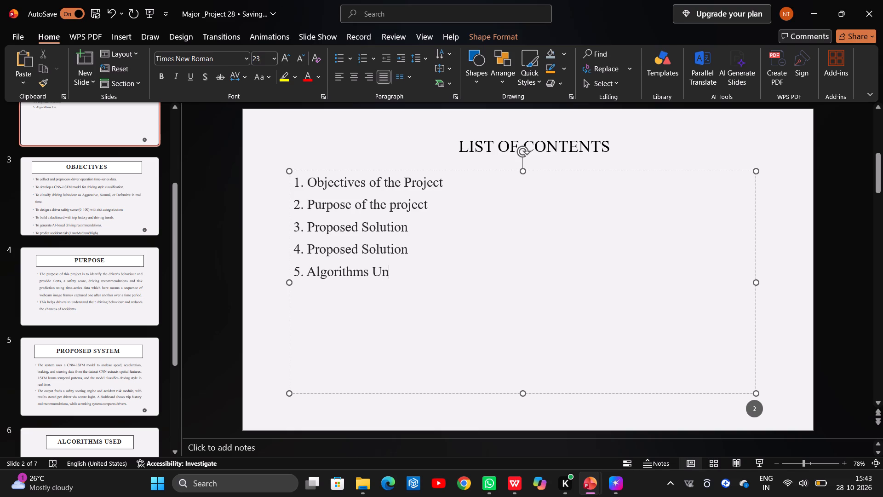
key("BackSpace")
type("sed")
Capitalise "project" in entry 2 of the contents list so it reads "Purpose of the Project".
left_click(397, 207)
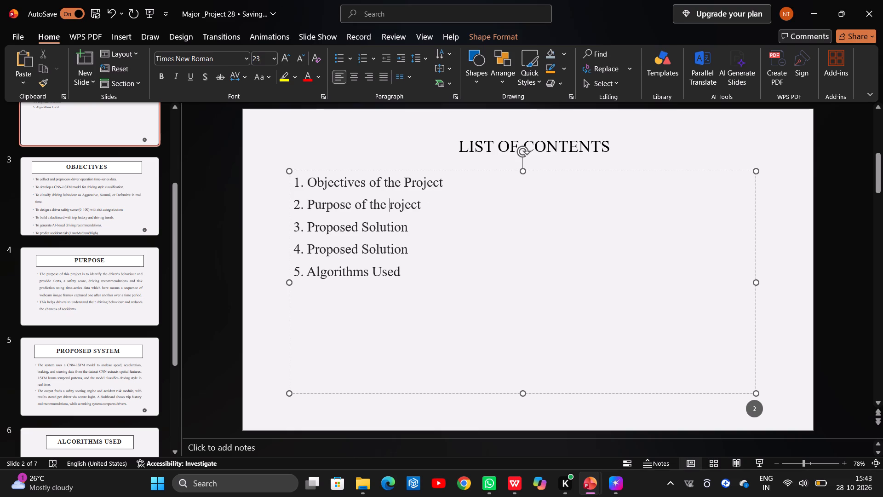
key("p")
left_click(416, 254)
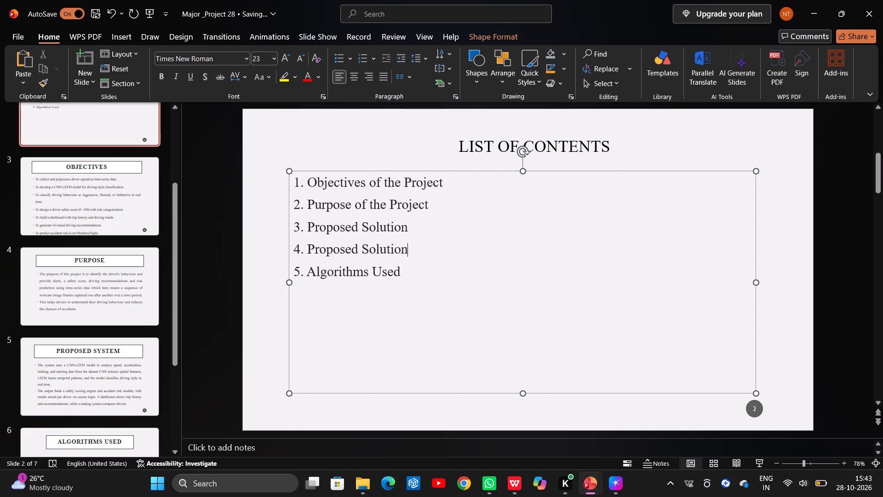
left_click(407, 273)
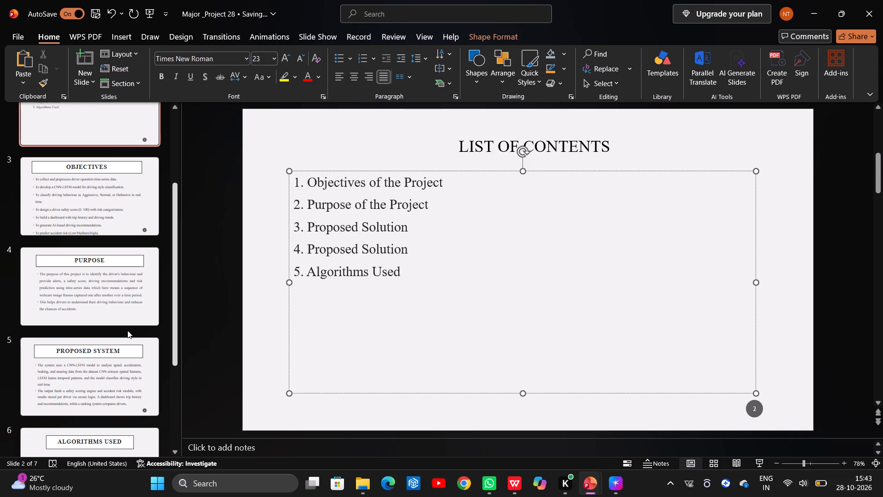
Review the slides from the title slide to the closing slide, comparing their headings with the contents list.
left_click(102, 276)
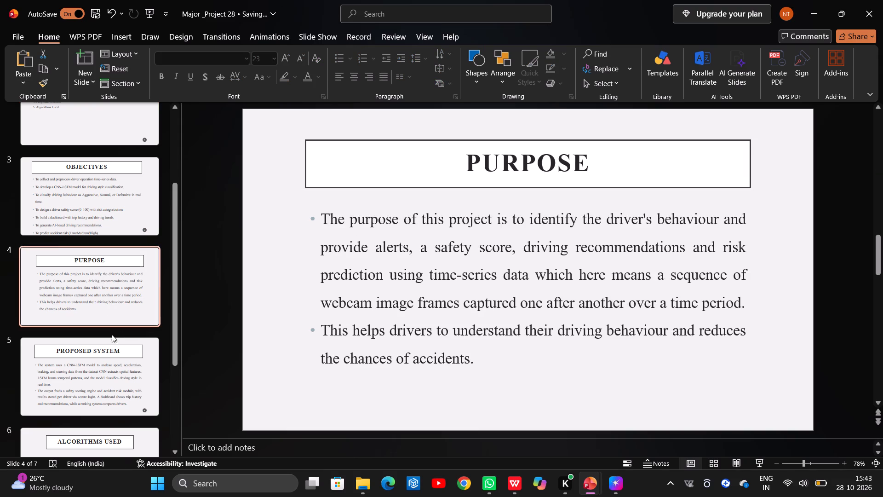
left_click(102, 353)
scroll(102, 353, "down", 1)
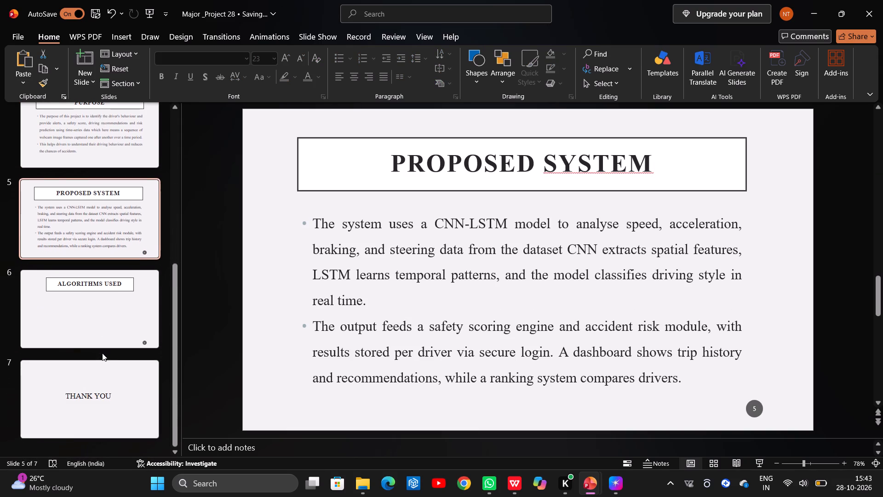
scroll(102, 353, "down", 1)
left_click(99, 325)
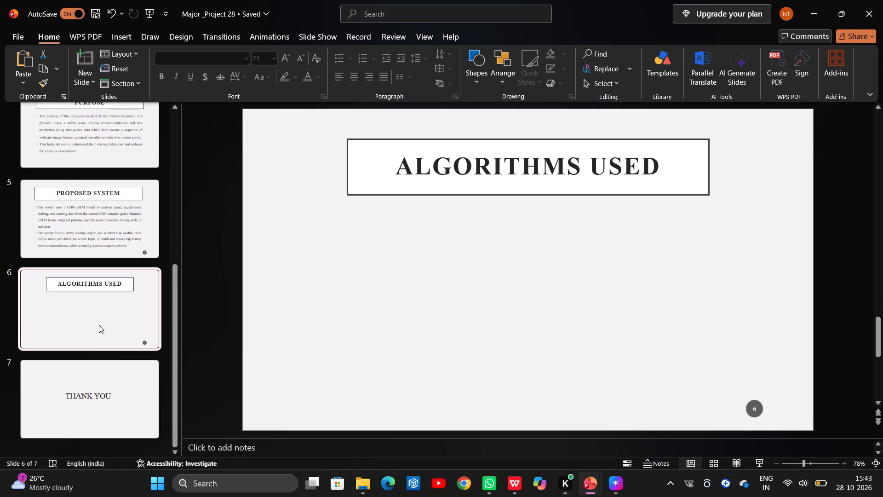
scroll(99, 325, "down", 4)
scroll(99, 325, "up", 2)
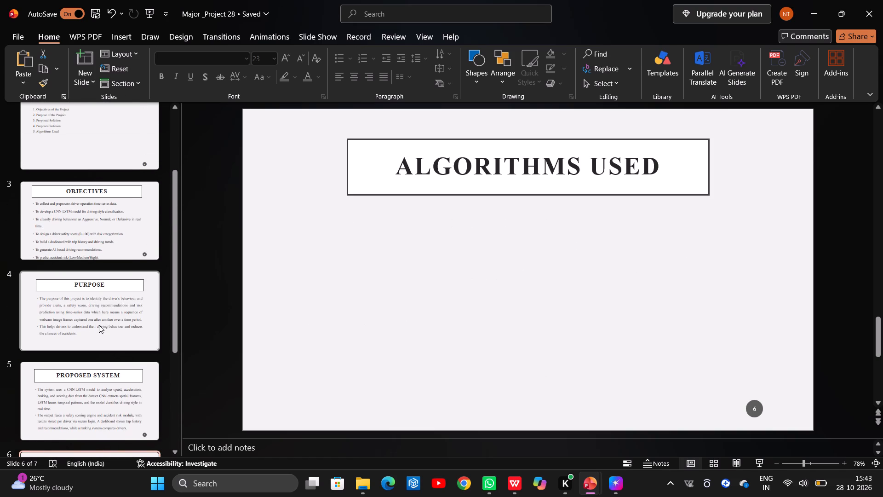
scroll(99, 325, "up", 1)
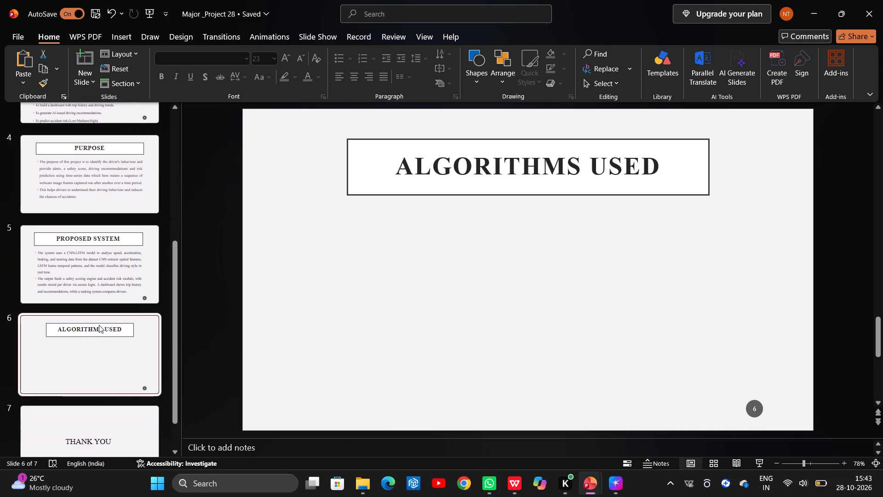
scroll(99, 325, "up", 1)
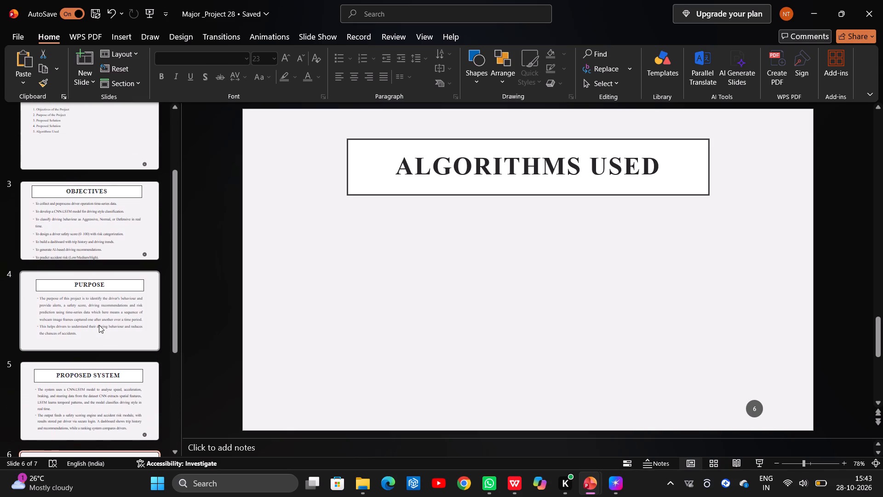
scroll(99, 325, "up", 1)
scroll(321, 334, "up", 1)
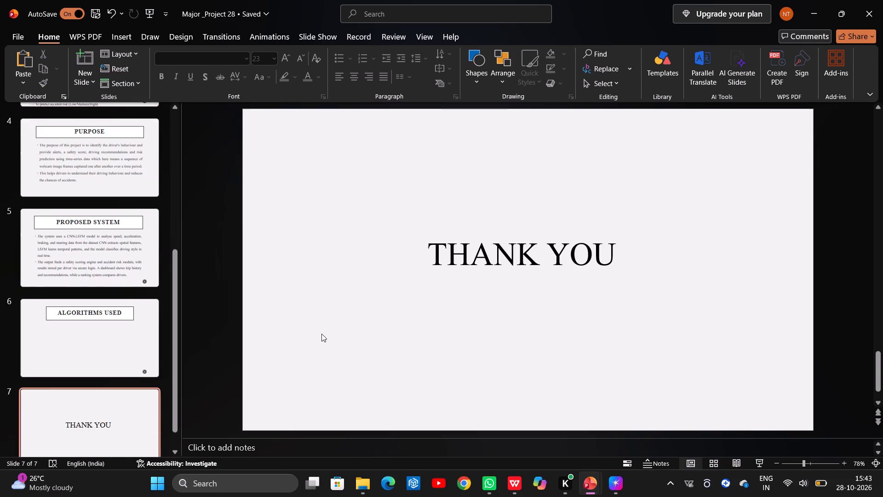
scroll(321, 334, "up", 2)
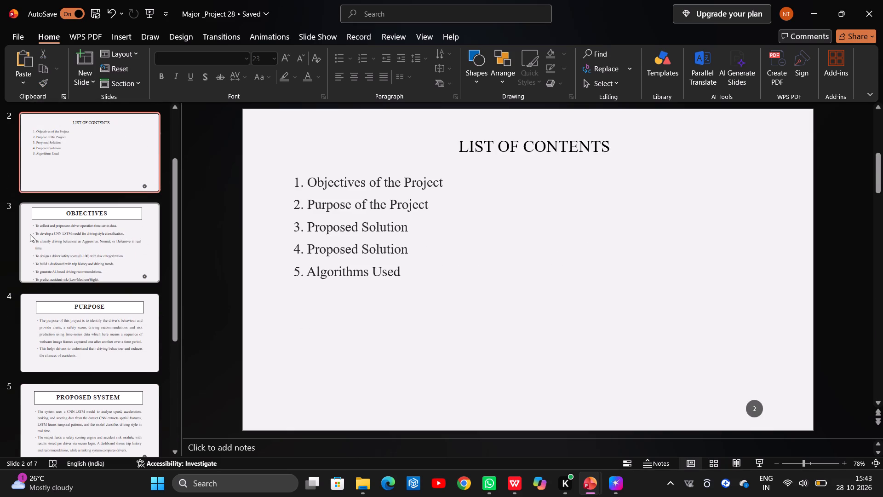
left_click(28, 232)
left_click(406, 281)
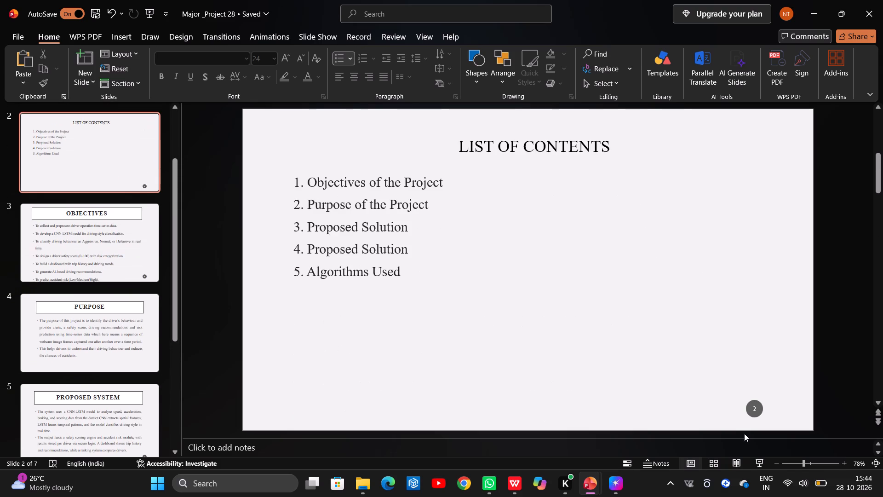
scroll(744, 433, "up", 2)
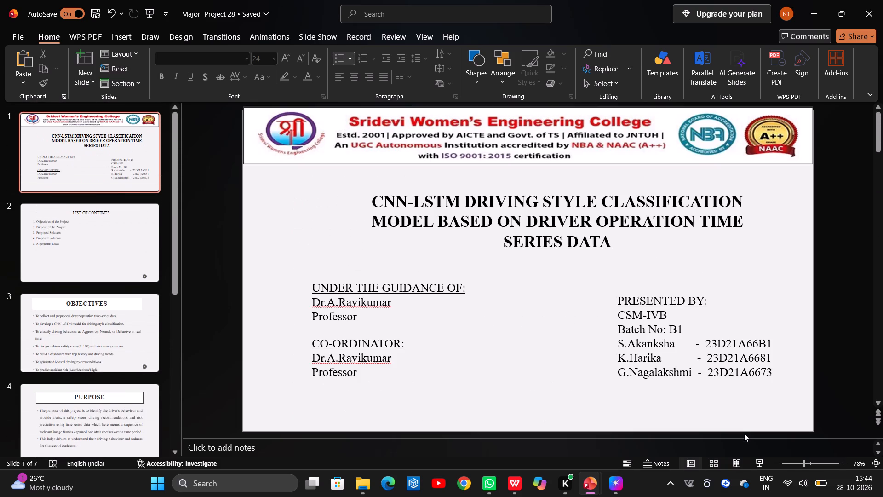
scroll(744, 433, "up", 1)
scroll(744, 433, "down", 3)
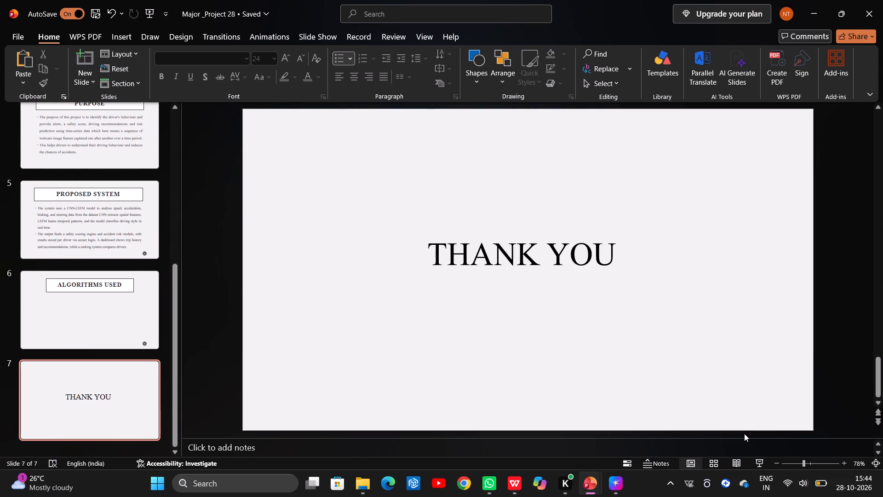
scroll(744, 433, "down", 2)
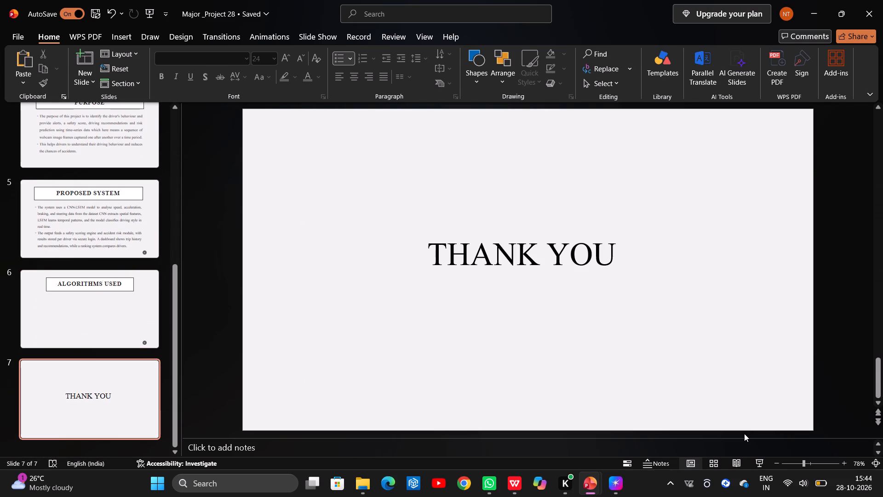
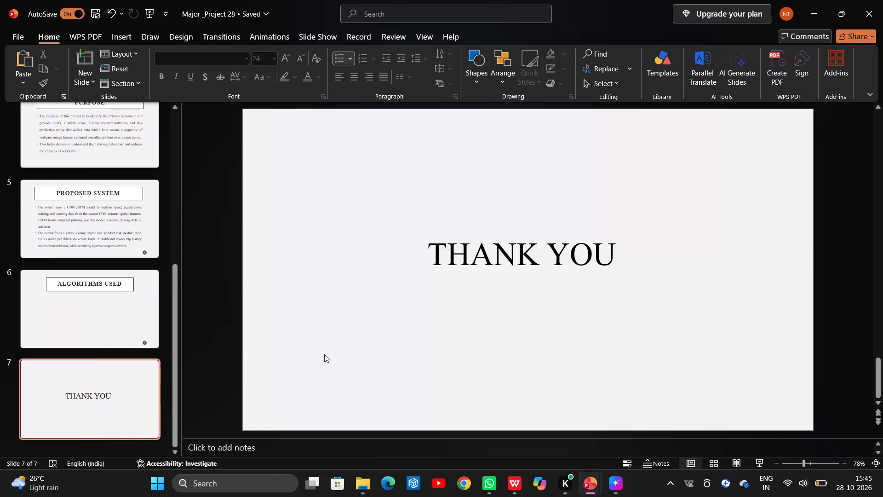
Return to the Proposed System slide to check its heading and content.
left_click(119, 208)
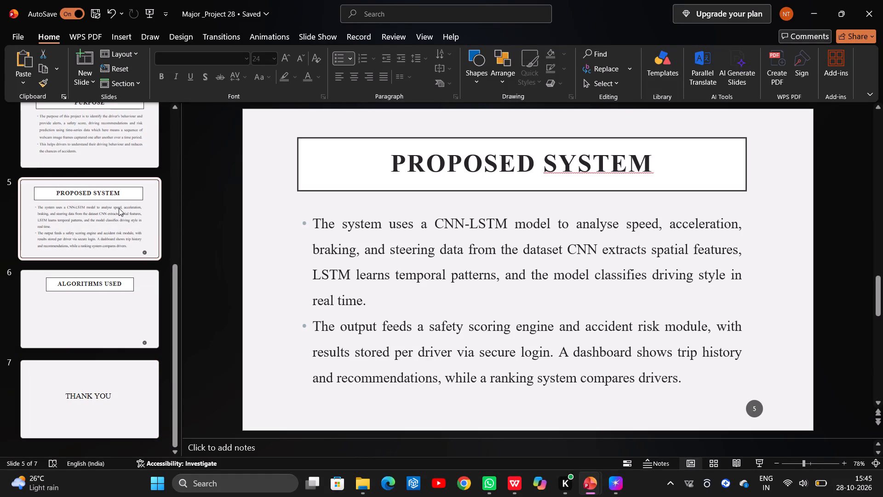